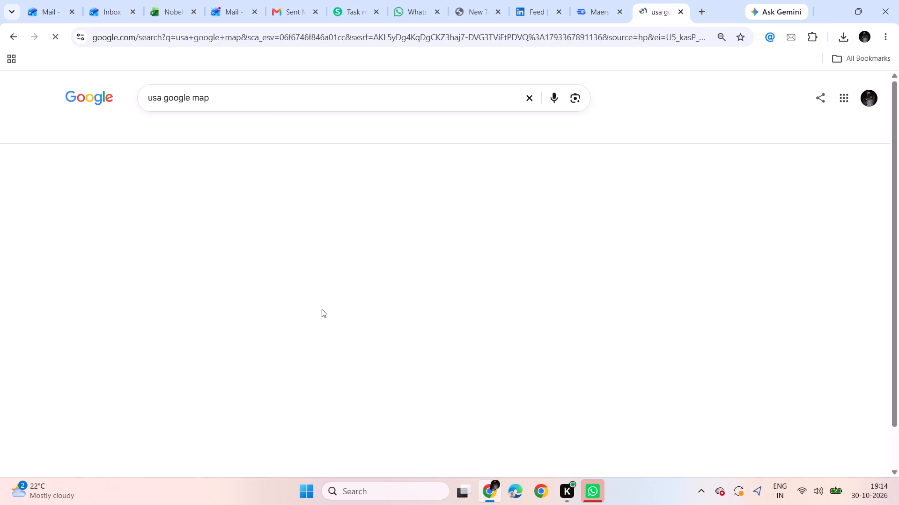
Open Google Maps and search for HIGH POINT, NC 27263, trimming the pasted shipment text down to just that location.
left_click(169, 448)
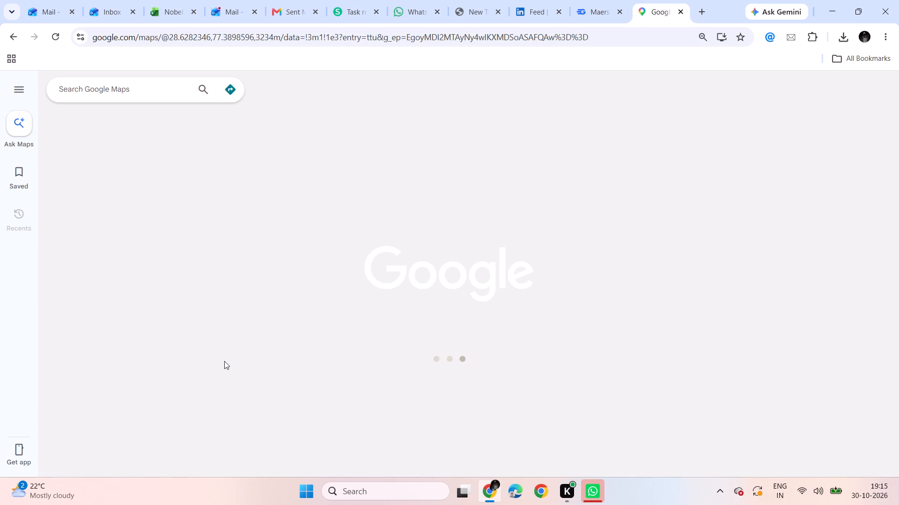
left_click(132, 94)
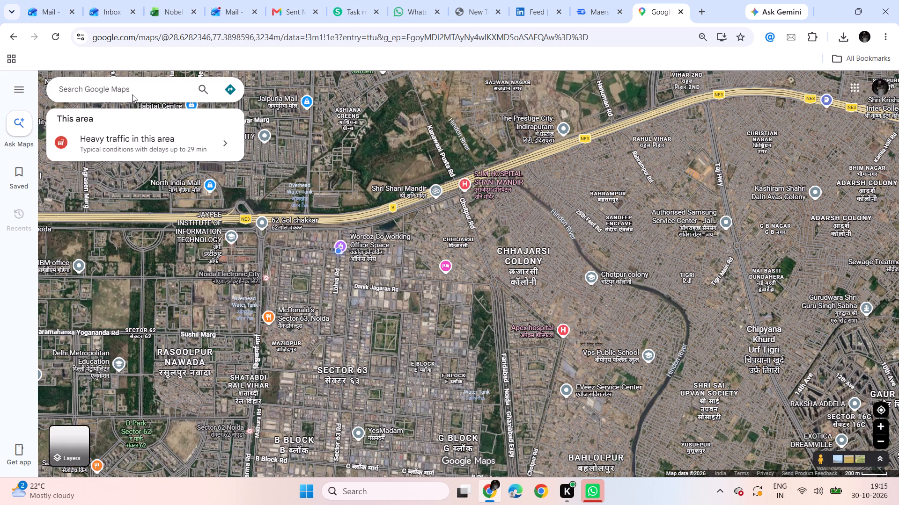
key("ctrl+v")
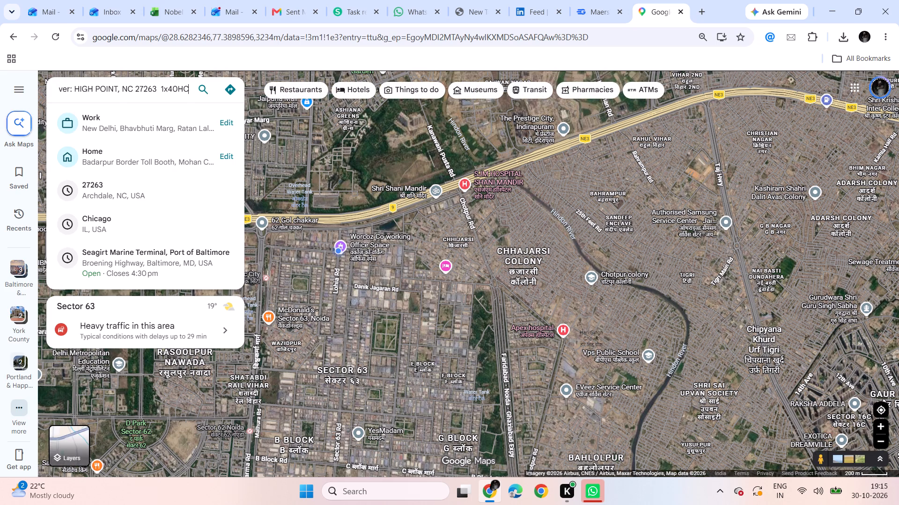
left_click_drag(188, 89, 185, 89)
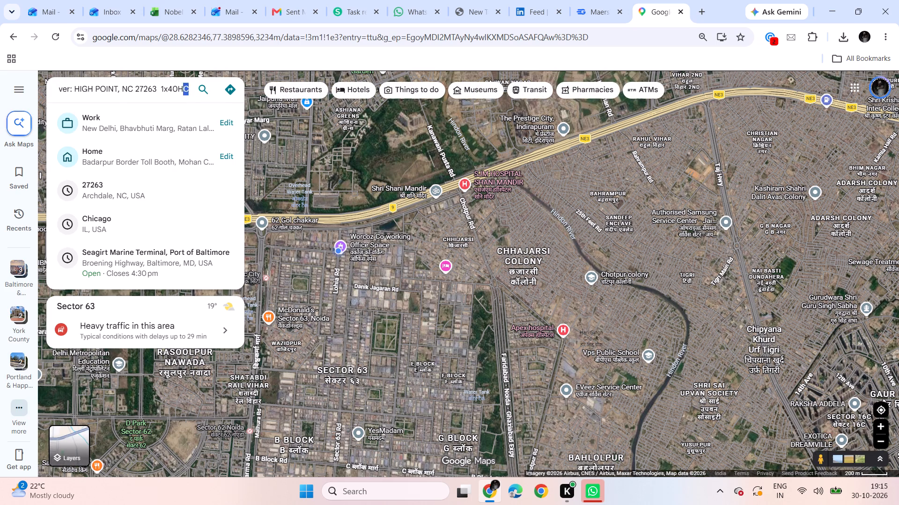
left_click_drag(185, 89, 163, 88)
key("BackSpace")
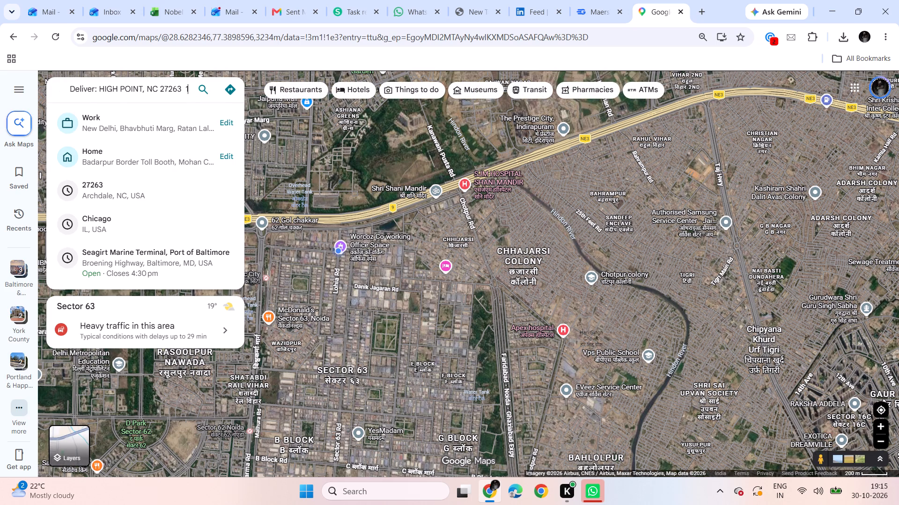
key("BackSpace")
key("BackSpace")
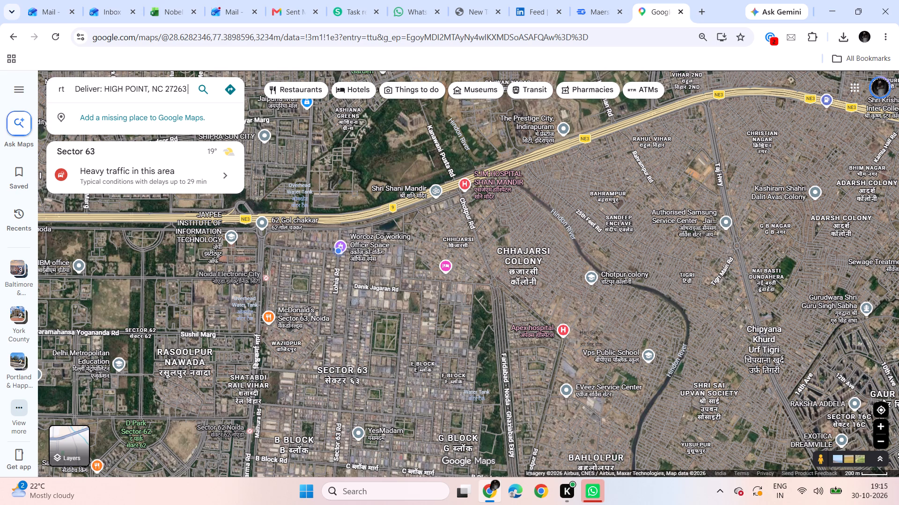
left_click_drag(73, 87, 37, 91)
key("BackSpace")
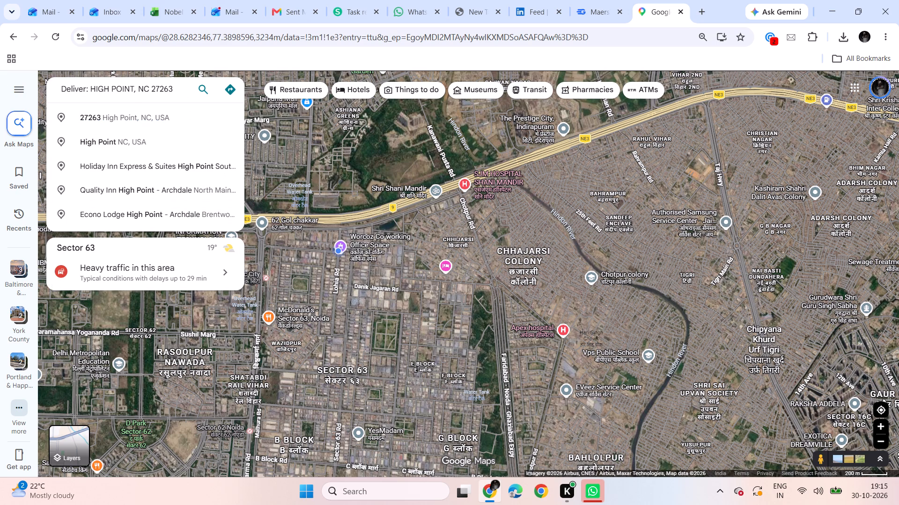
left_click_drag(88, 89, 48, 88)
key("BackSpace")
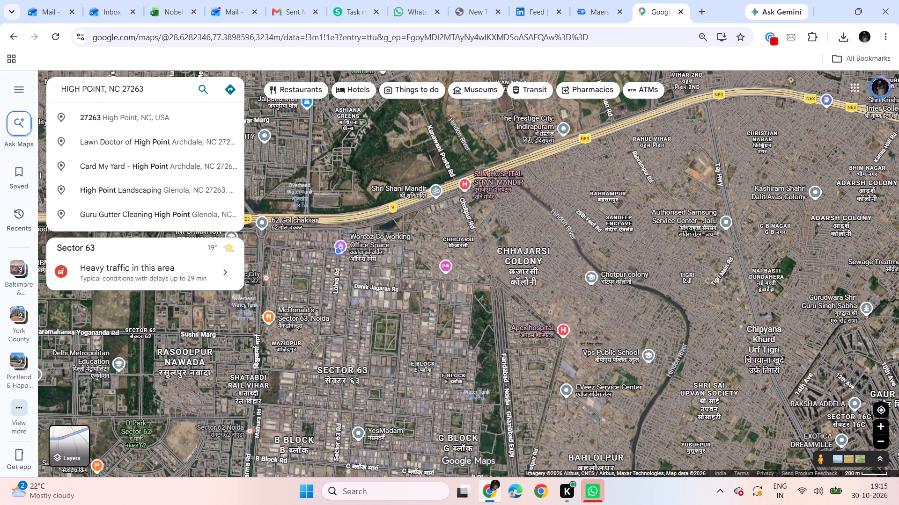
left_click(196, 89)
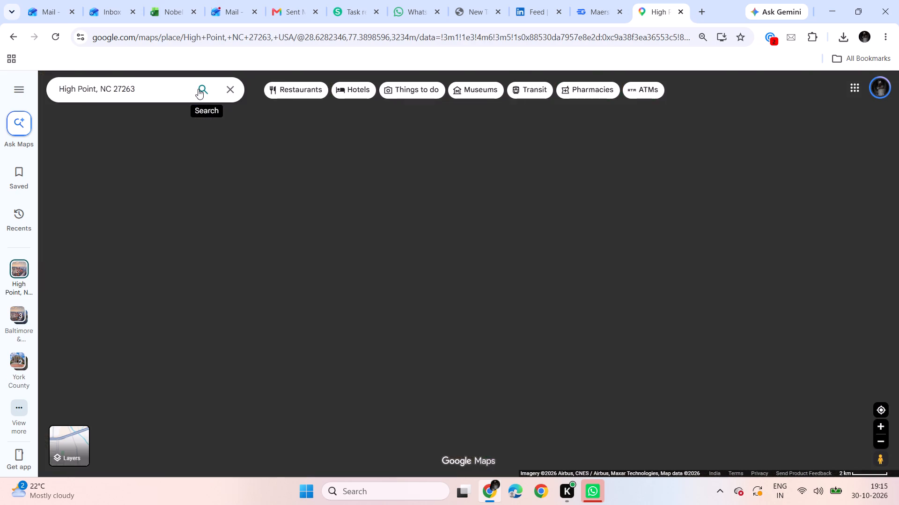
Start directions to High Point, NC 27263 and enter "charl" as the starting point.
left_click(74, 278)
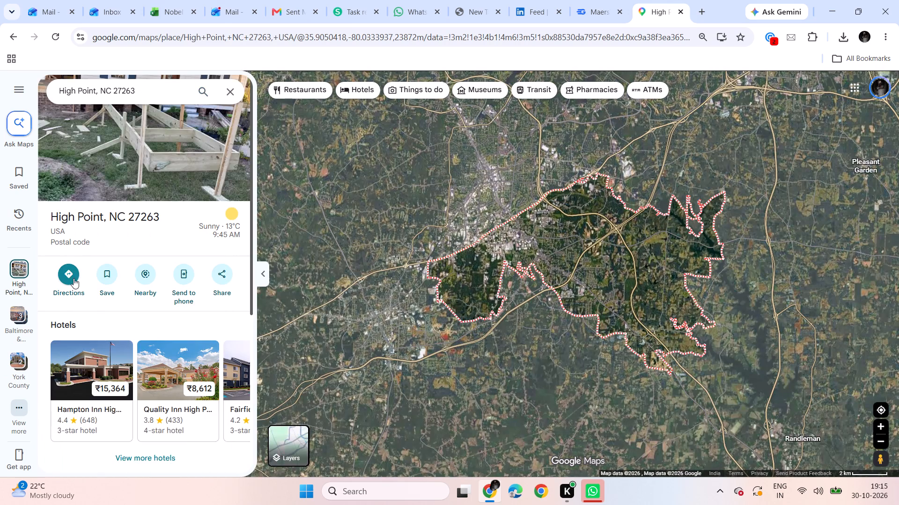
left_click(119, 124)
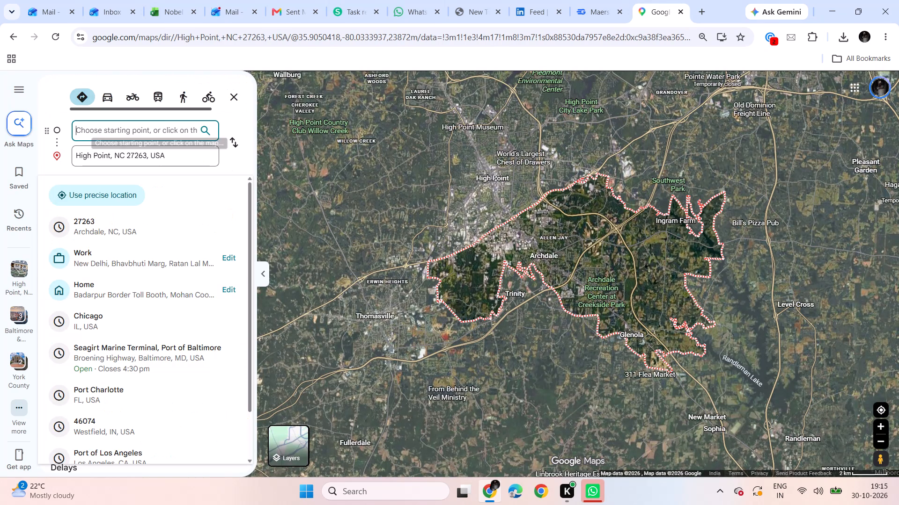
left_click(125, 130)
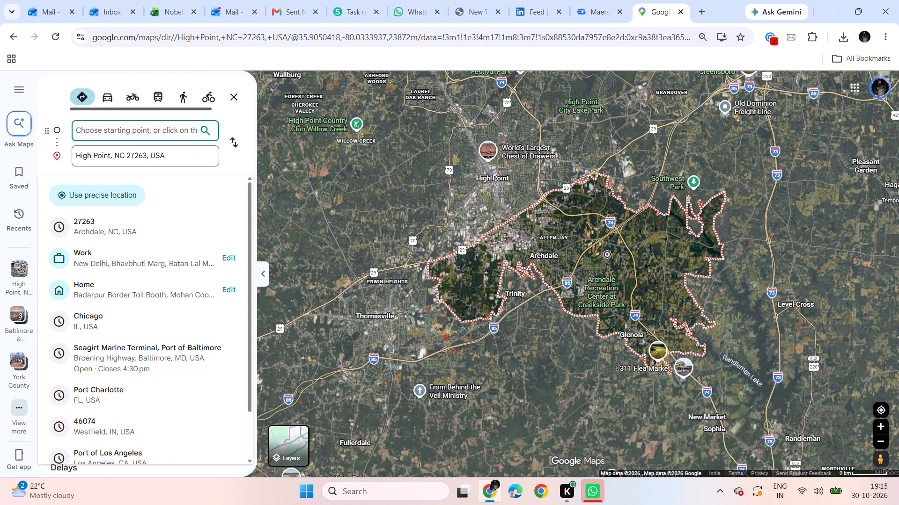
key("c")
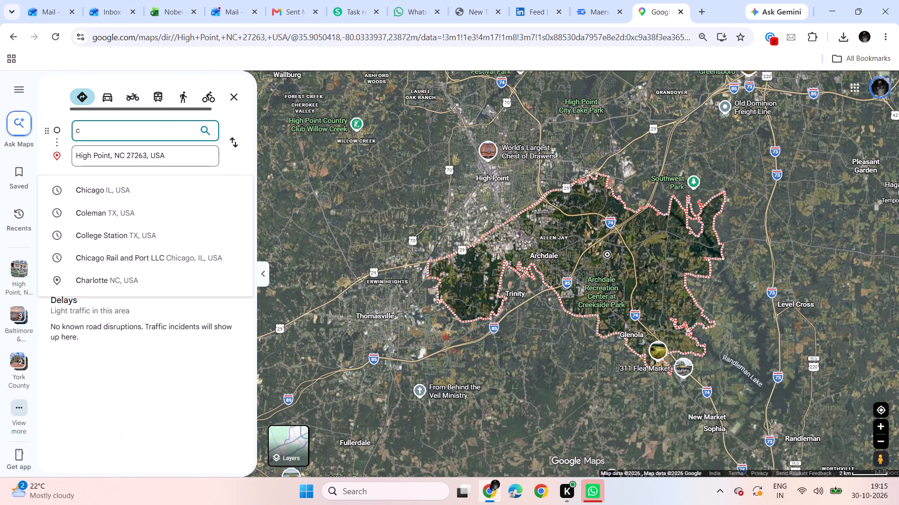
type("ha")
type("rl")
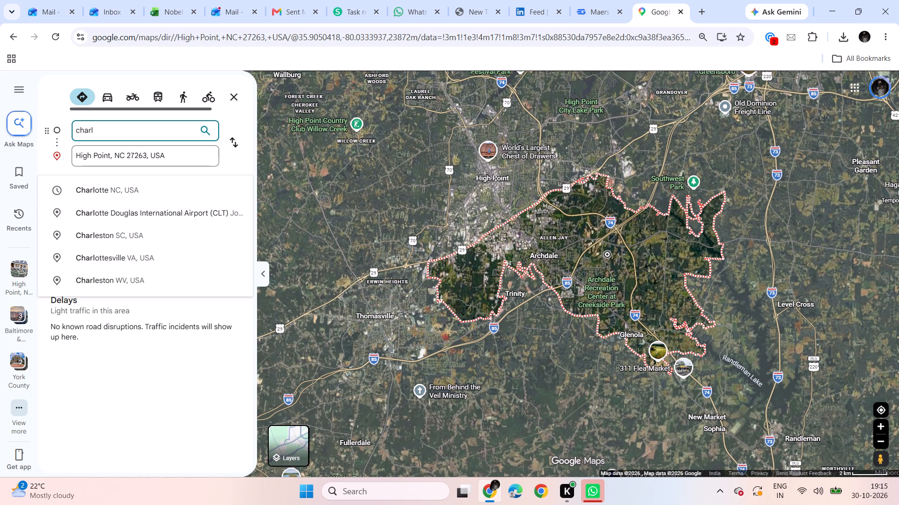
Complete the starting point as "charlotte port" and get directions from there to High Point, NC 27263.
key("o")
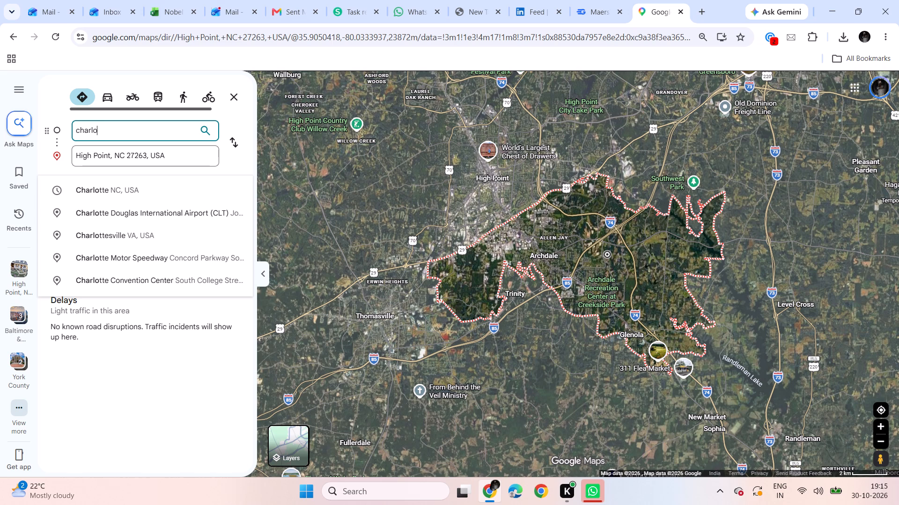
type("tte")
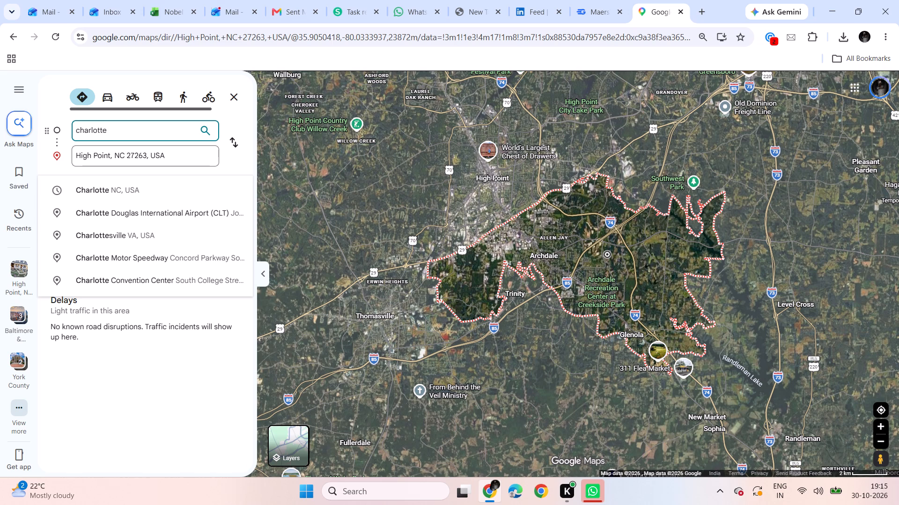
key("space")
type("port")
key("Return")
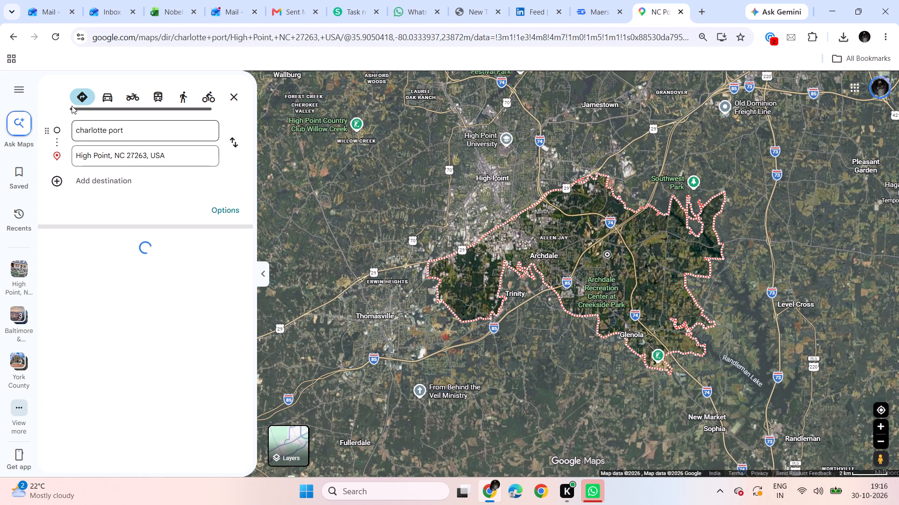
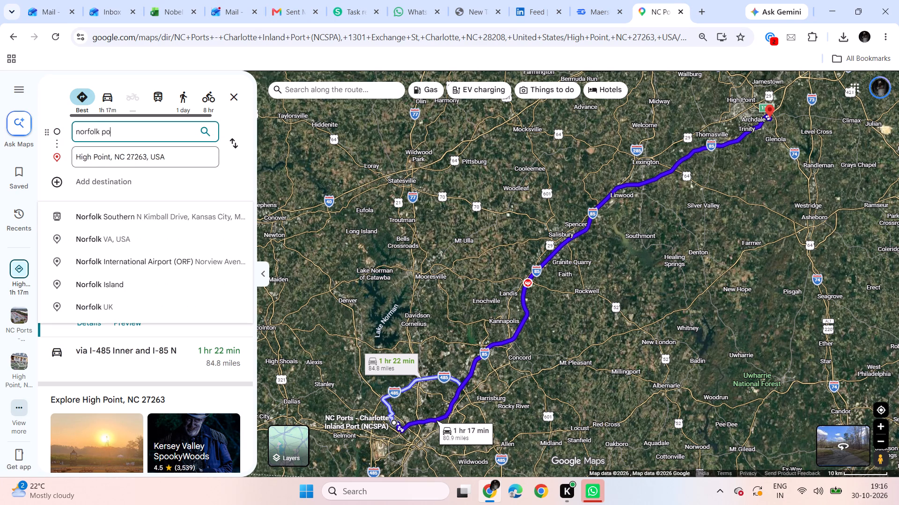
Get directions to High Point, NC 27263 with "norfolk port" as the starting point.
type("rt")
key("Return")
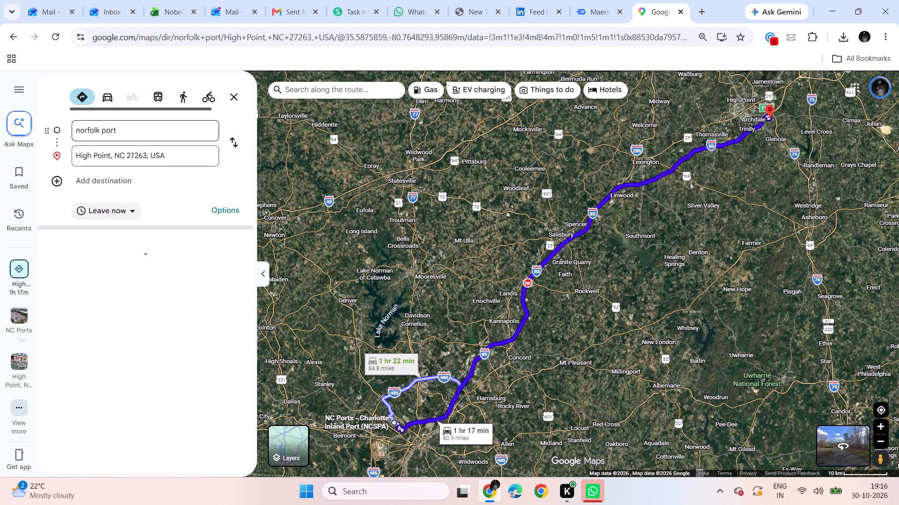
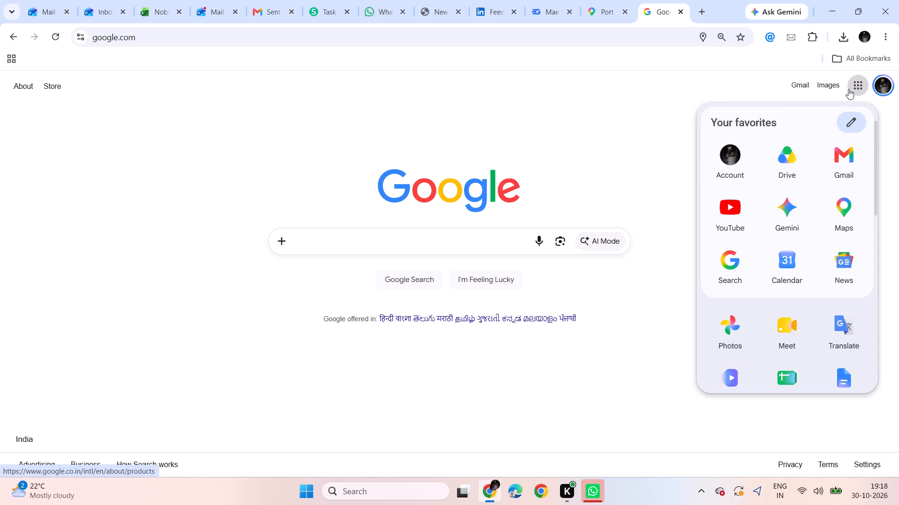
Open the TRUCKERS spreadsheet from Google Sheets.
left_click(784, 366)
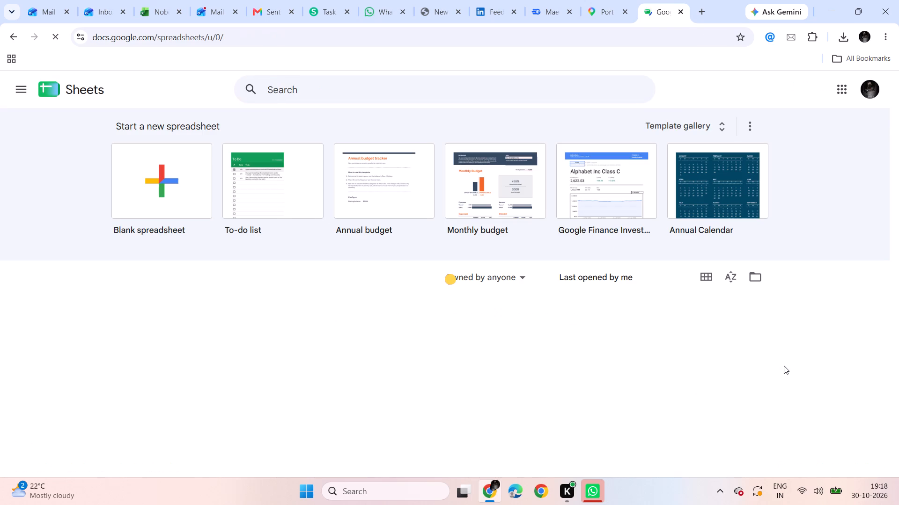
left_click(179, 313)
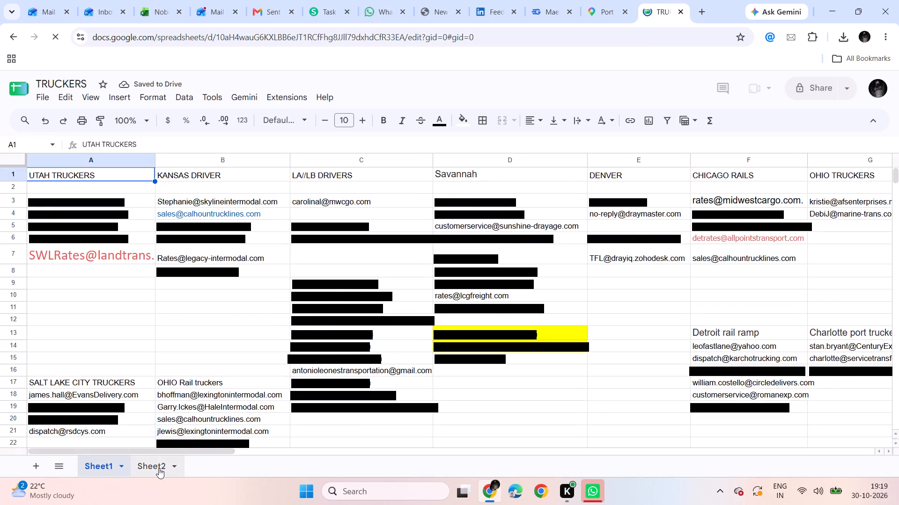
Switch to Sheet2 of the TRUCKERS spreadsheet and look through its trucker contact lists by port and region.
left_click(153, 466)
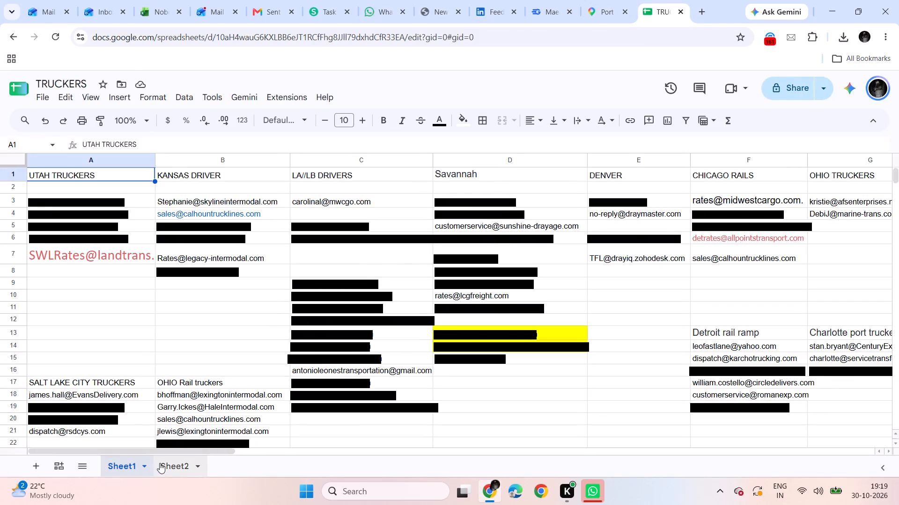
left_click(161, 463)
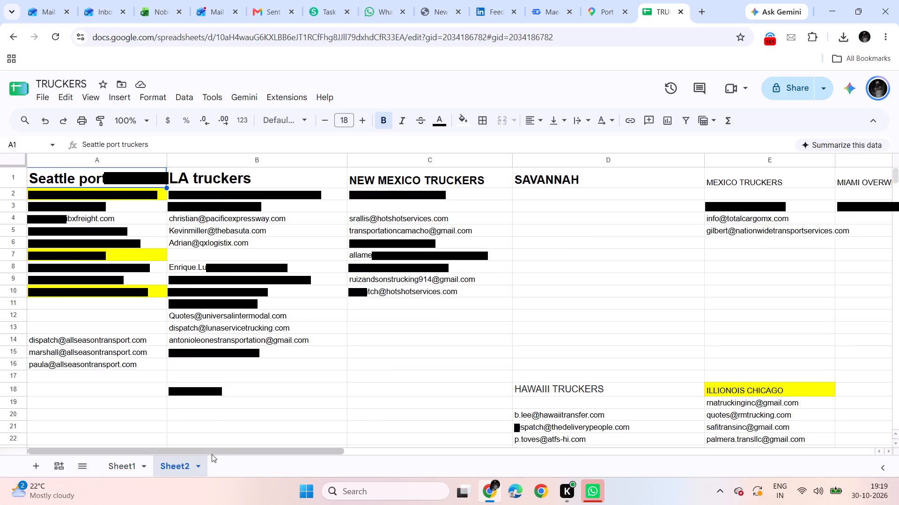
left_click_drag(213, 453, 246, 453)
scroll(267, 408, "down", 2)
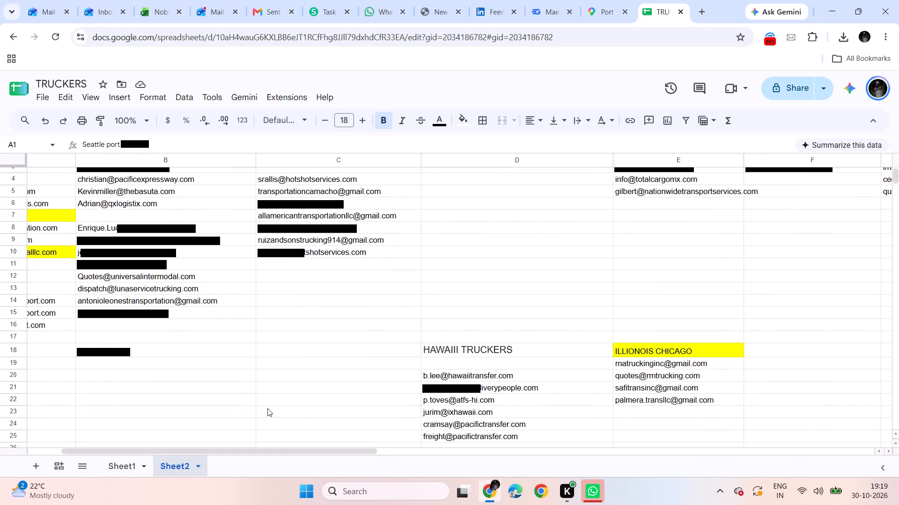
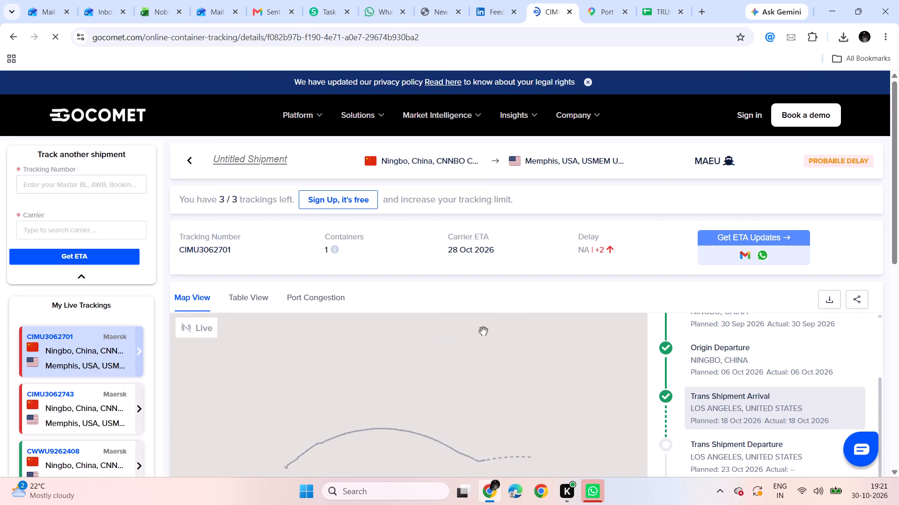
Examine the shipment milestones for container CIMU3062701 on the tracking page.
scroll(534, 310, "down", 5)
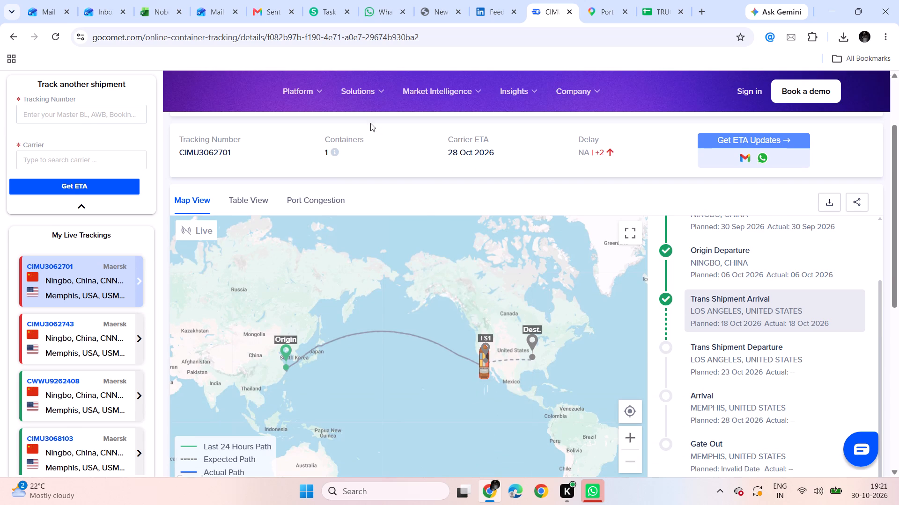
In the Nobel load sheet, move the CIMU3062701 load row from the October section to row 35 under November.
left_click(148, 9)
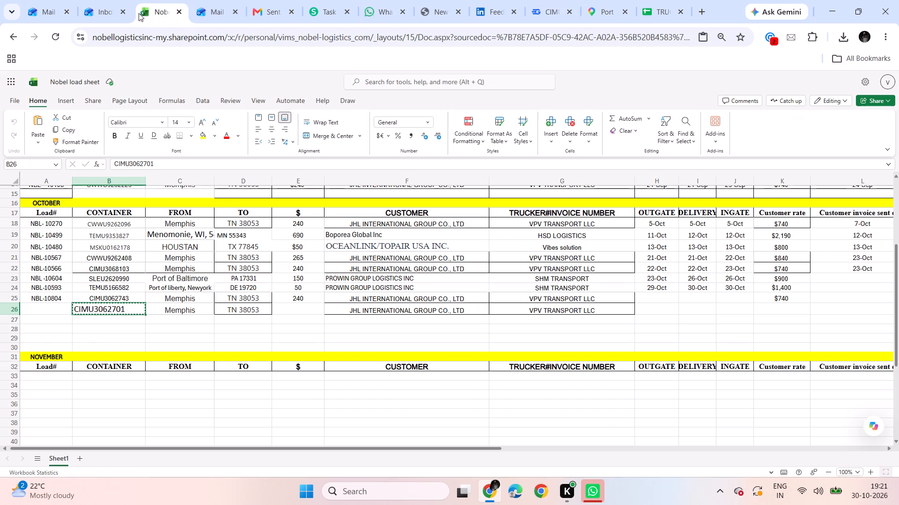
left_click(13, 310)
right_click(15, 311)
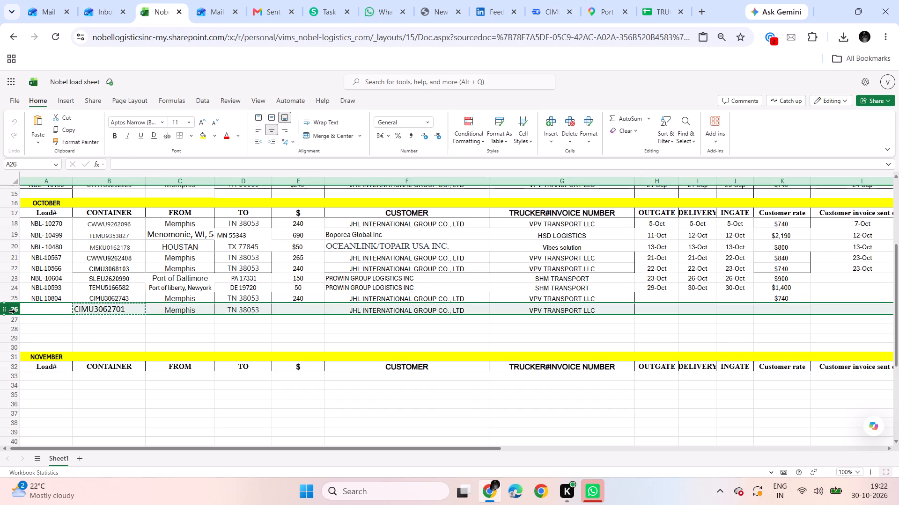
left_click(34, 101)
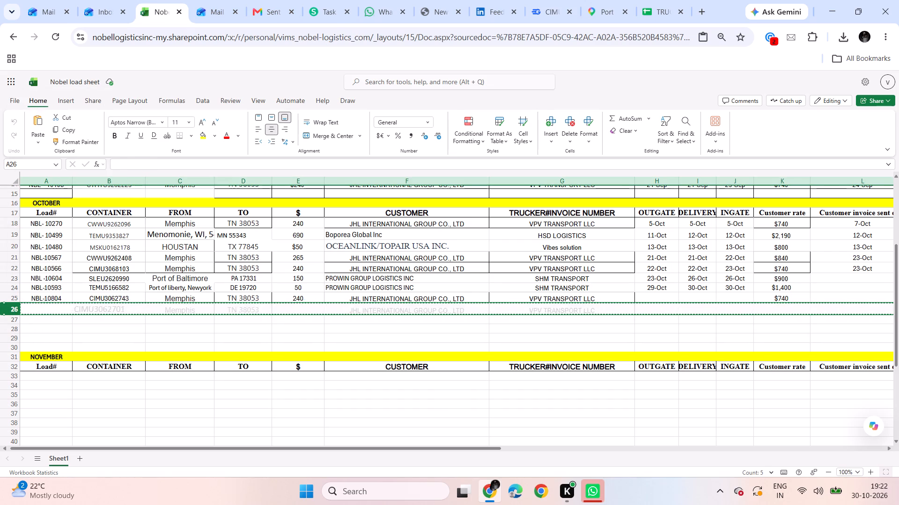
left_click(16, 393)
key("ctrl+v")
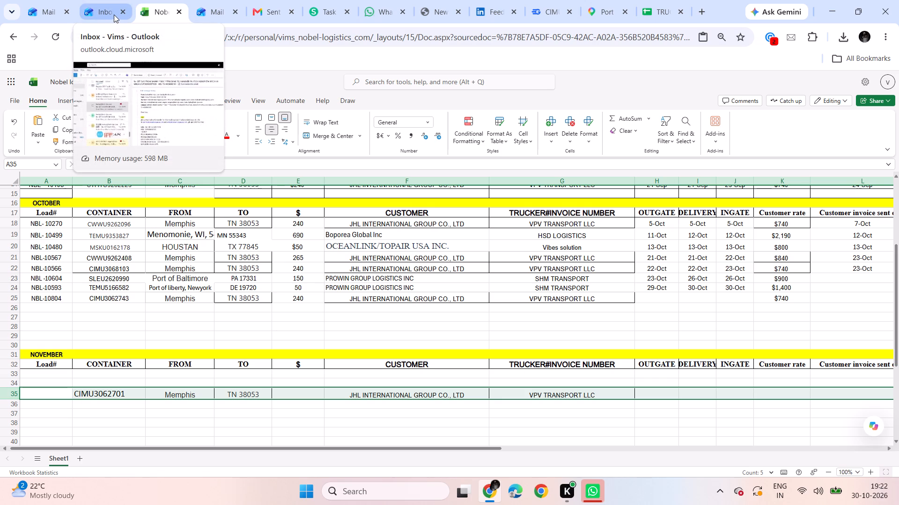
Copy container number CIMU3062743 from the load sheet, track it in GoComet with carrier Maersk Line, and examine its shipment milestones.
left_click(62, 301)
left_click(126, 299)
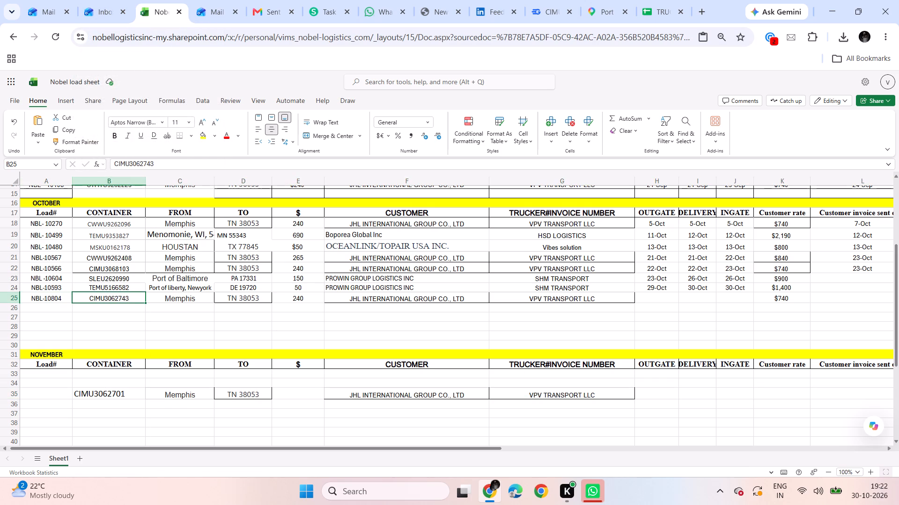
key("ctrl+c")
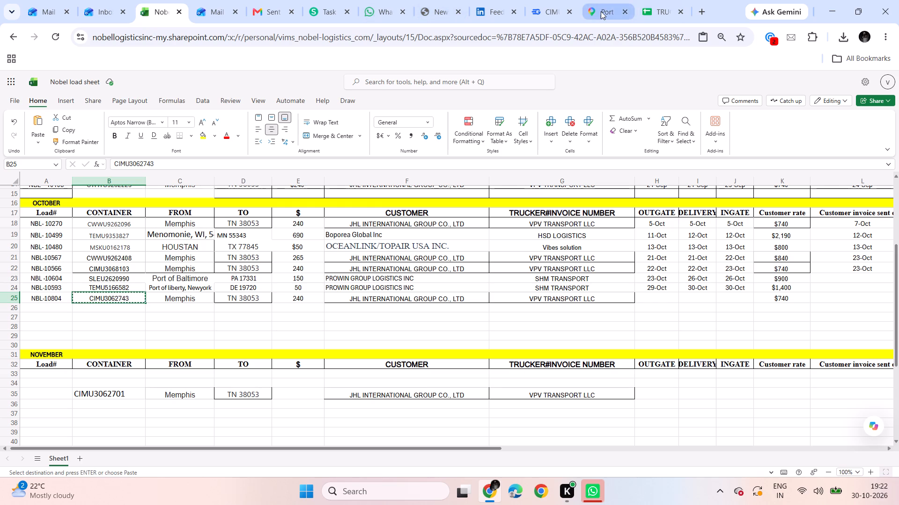
left_click(601, 11)
left_click(558, 14)
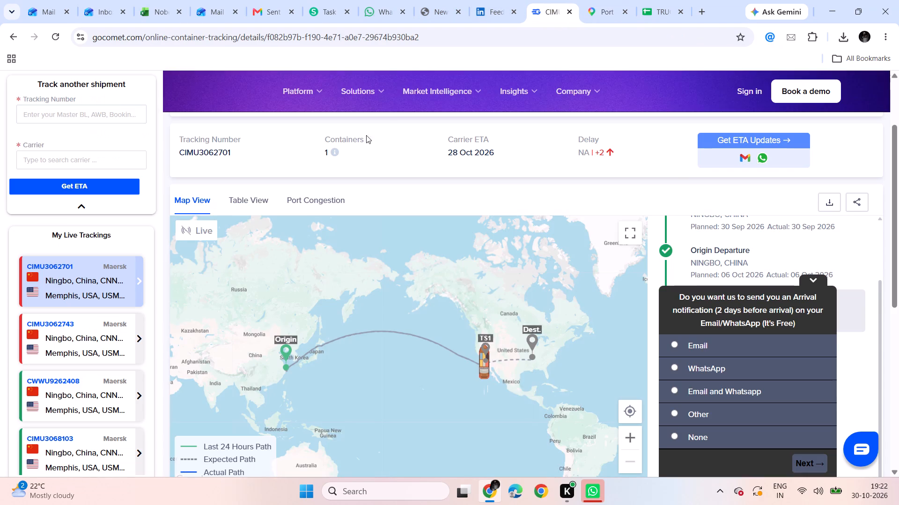
left_click(53, 115)
key("ctrl+v")
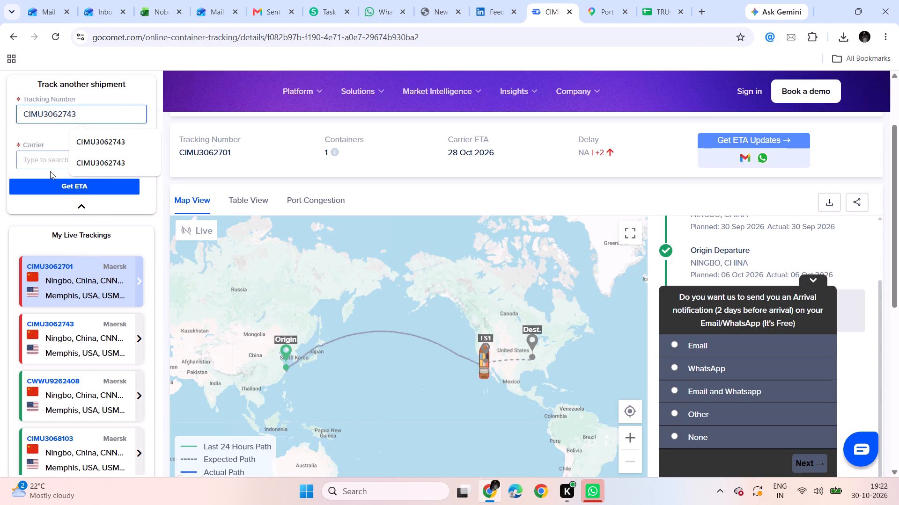
left_click(51, 161)
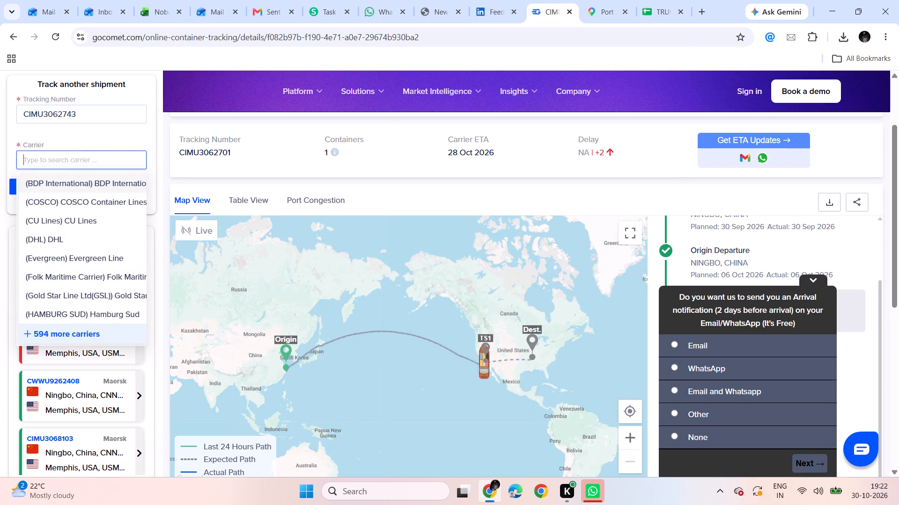
key("m")
key("a")
key("e")
left_click(56, 179)
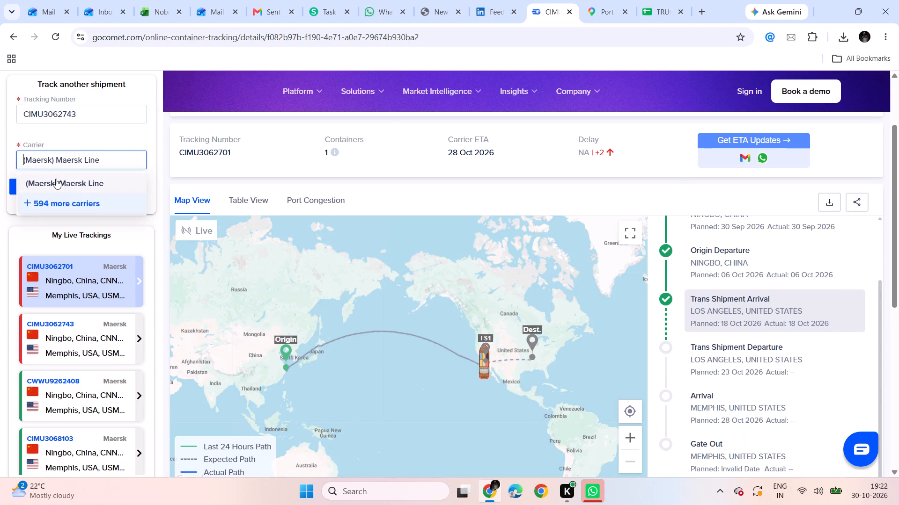
left_click(59, 187)
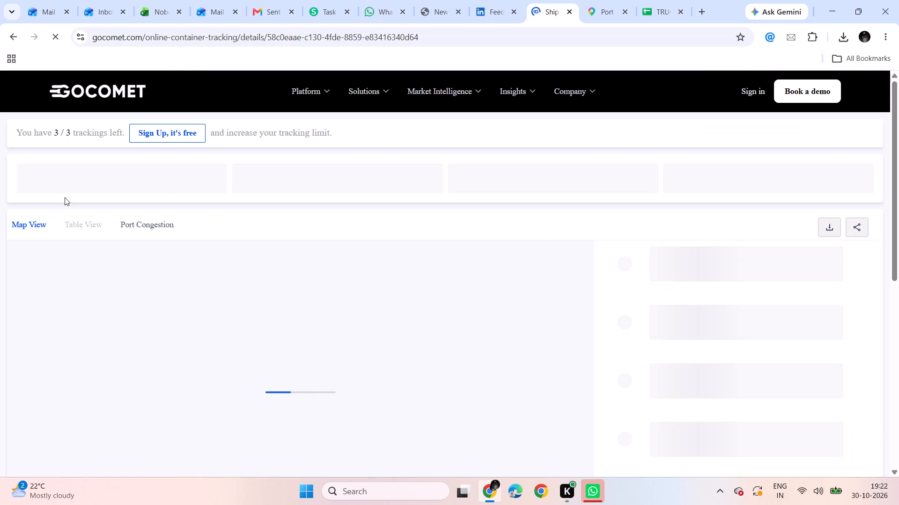
scroll(345, 288, "down", 8)
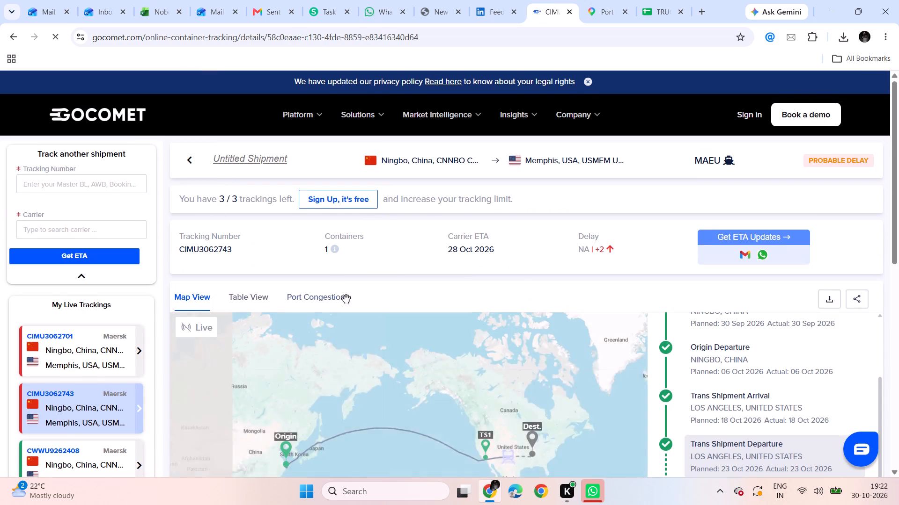
scroll(368, 303, "down", 1)
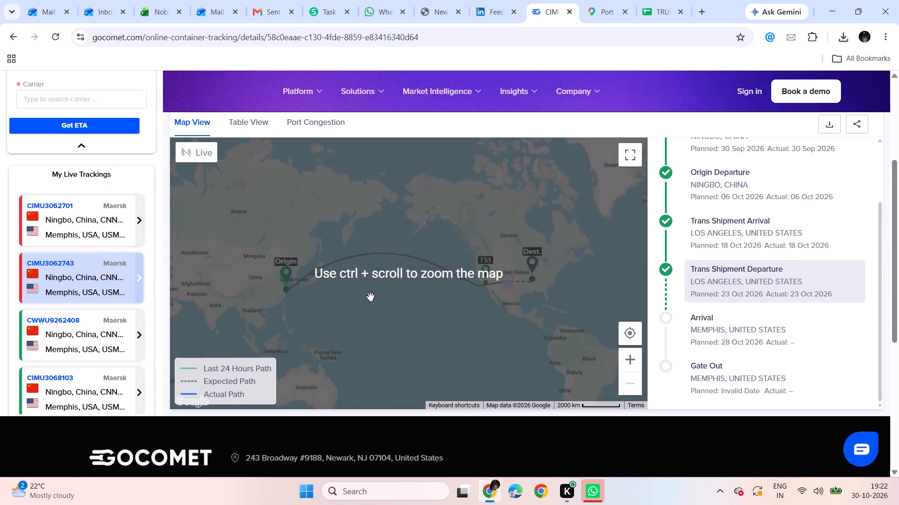
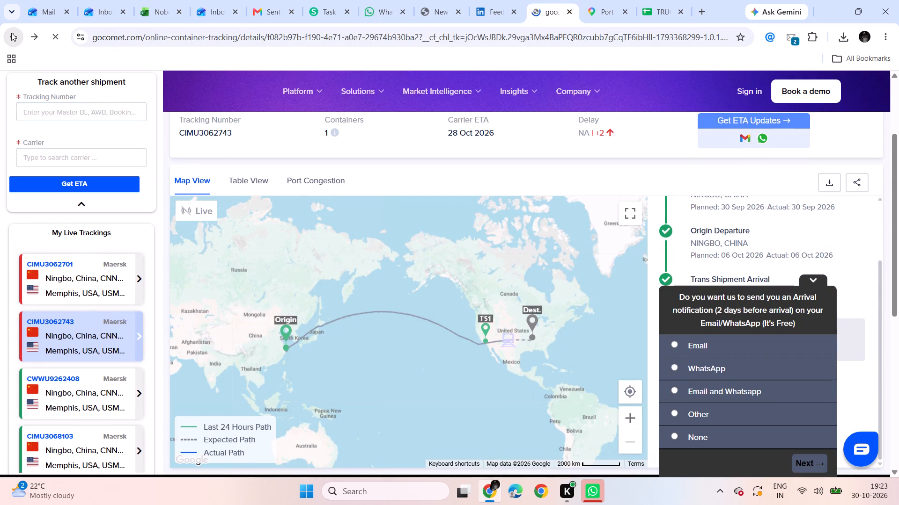
Return to the Maersk container tracking form and look up container NWRU3736371 with carrier Maersk Line.
left_click(11, 32)
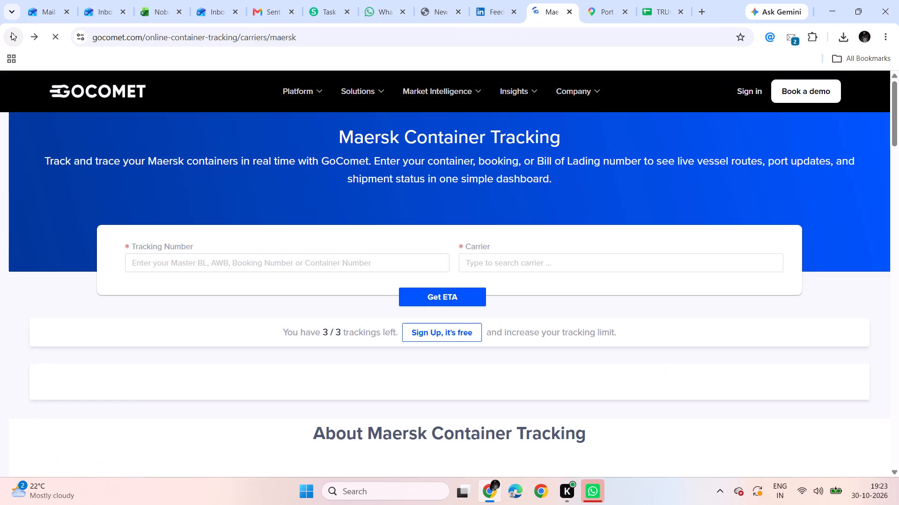
left_click(205, 286)
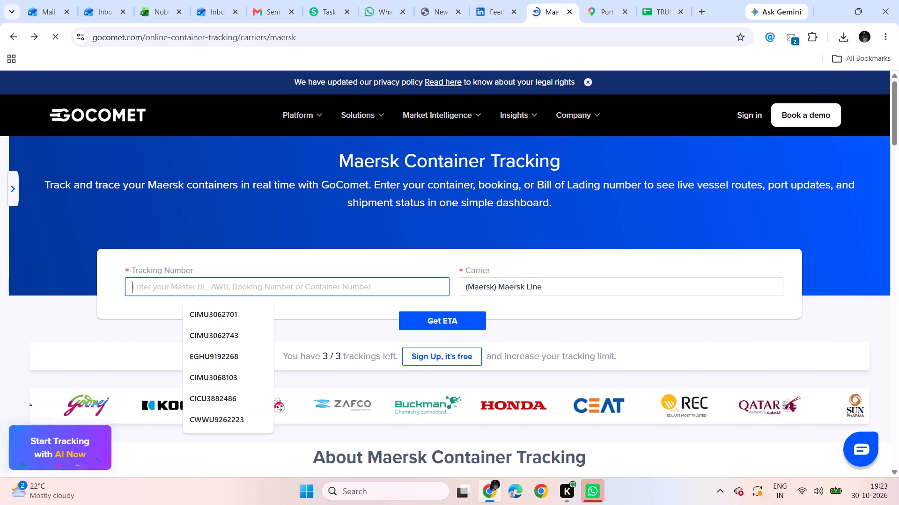
key("ctrl+v")
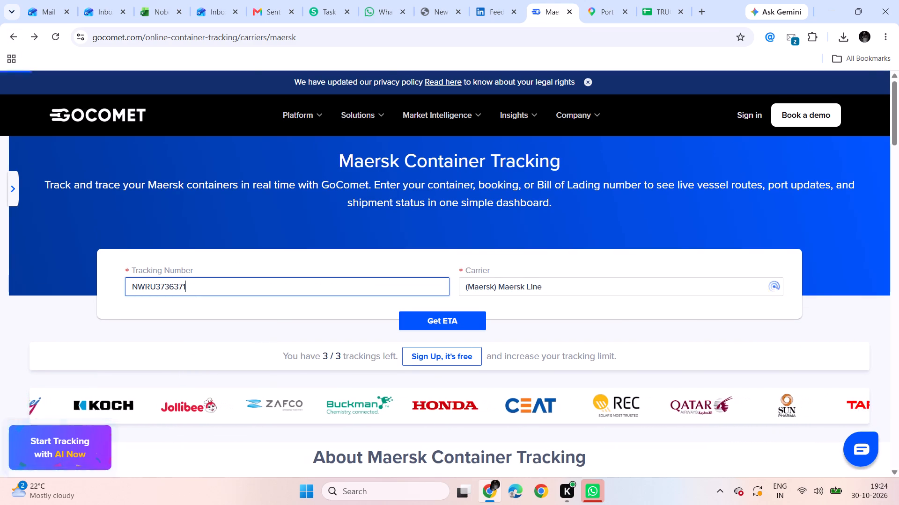
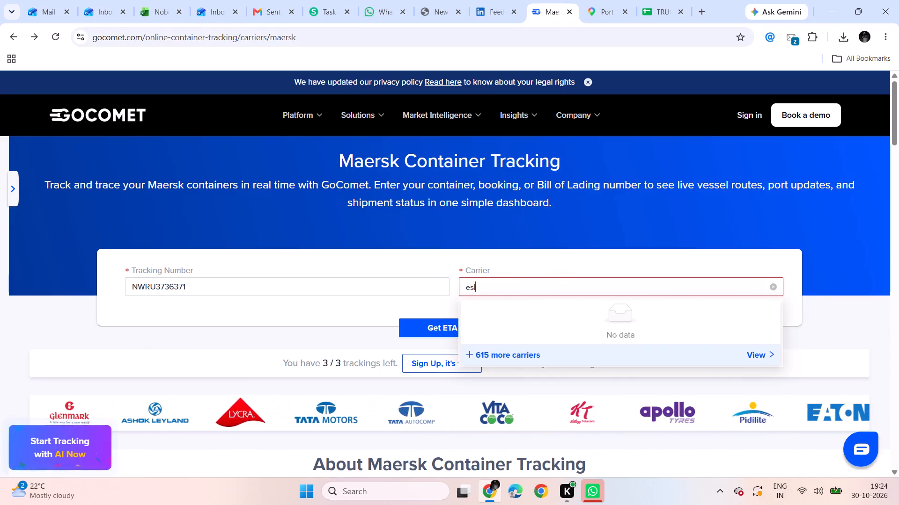
key("BackSpace")
key("BackSpace")
key("BackSpace")
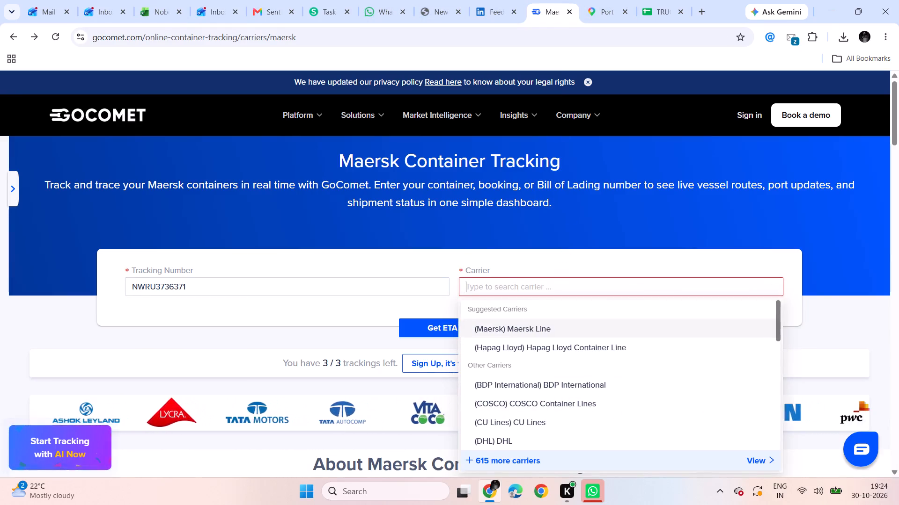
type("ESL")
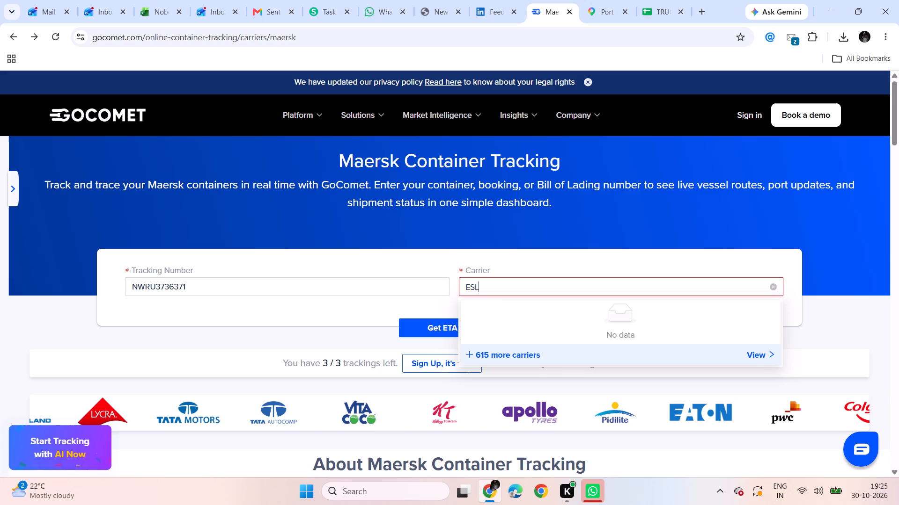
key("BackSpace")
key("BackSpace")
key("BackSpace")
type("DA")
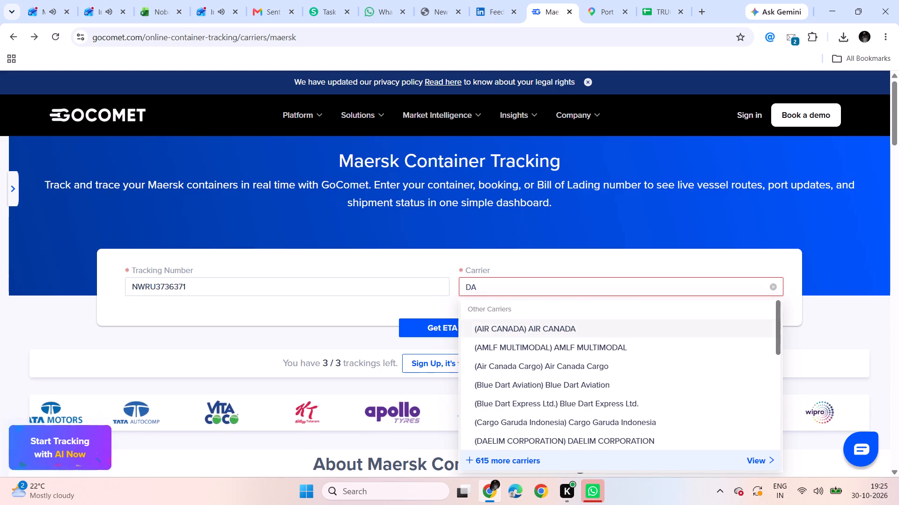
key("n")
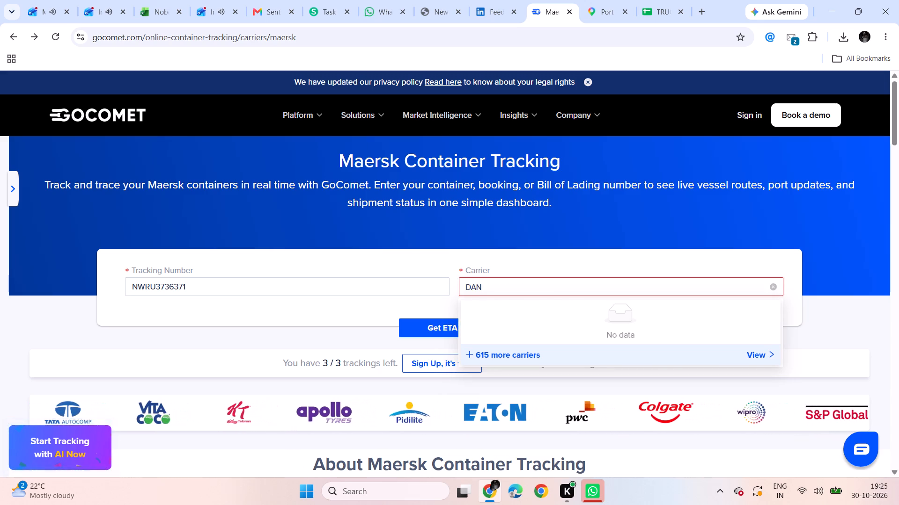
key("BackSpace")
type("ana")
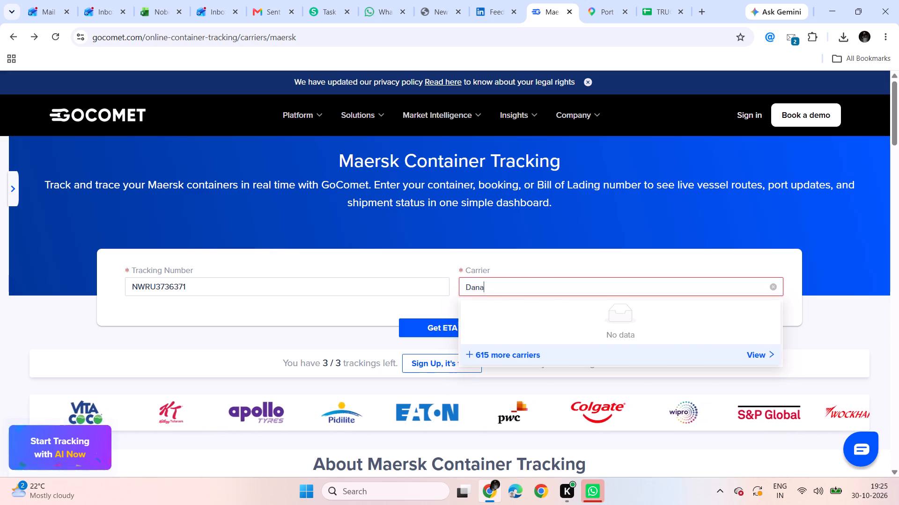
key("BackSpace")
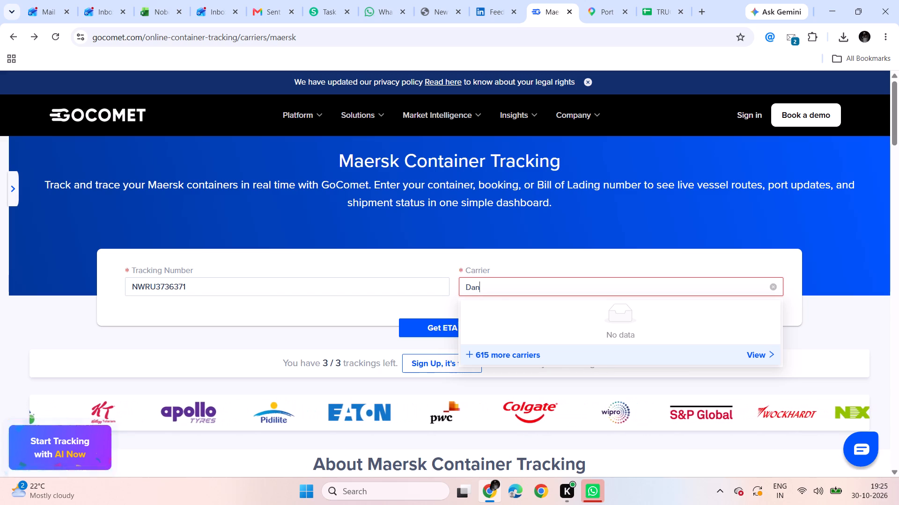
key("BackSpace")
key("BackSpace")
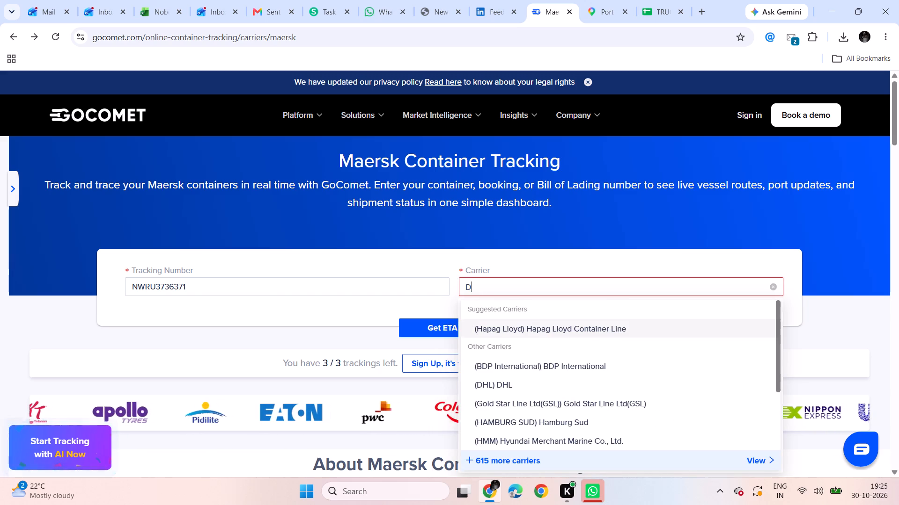
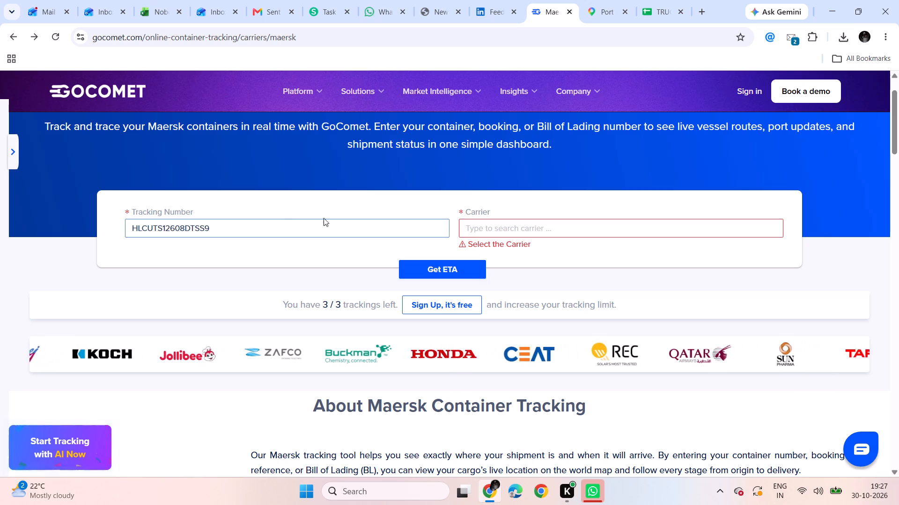
Return to the "track container maersk" search results and look through them for another container tracking site.
left_click(6, 36)
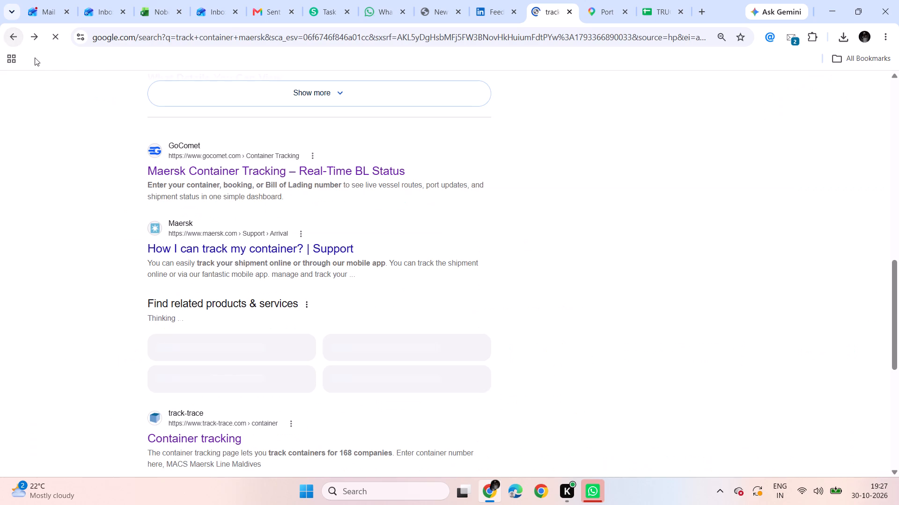
scroll(354, 240, "down", 7)
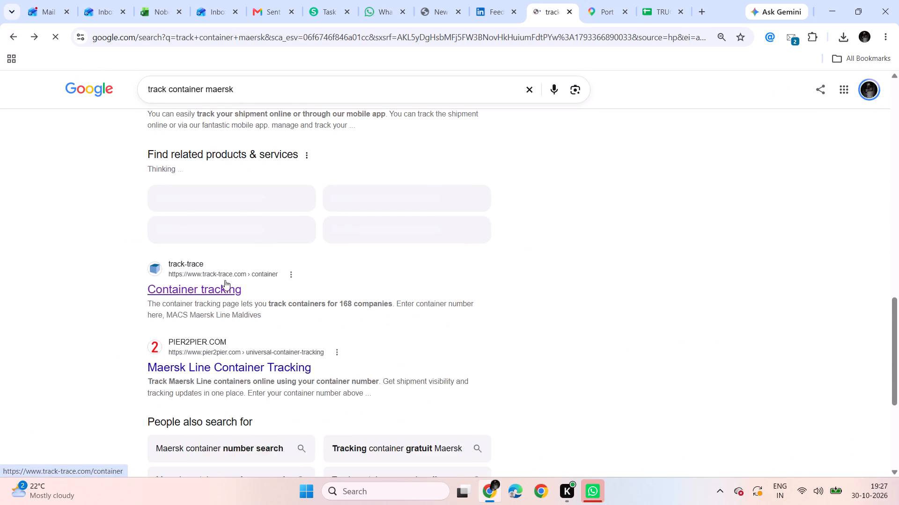
Look at the track-trace container tracking page and return to the search results for tracking a Maersk container.
left_click(206, 182)
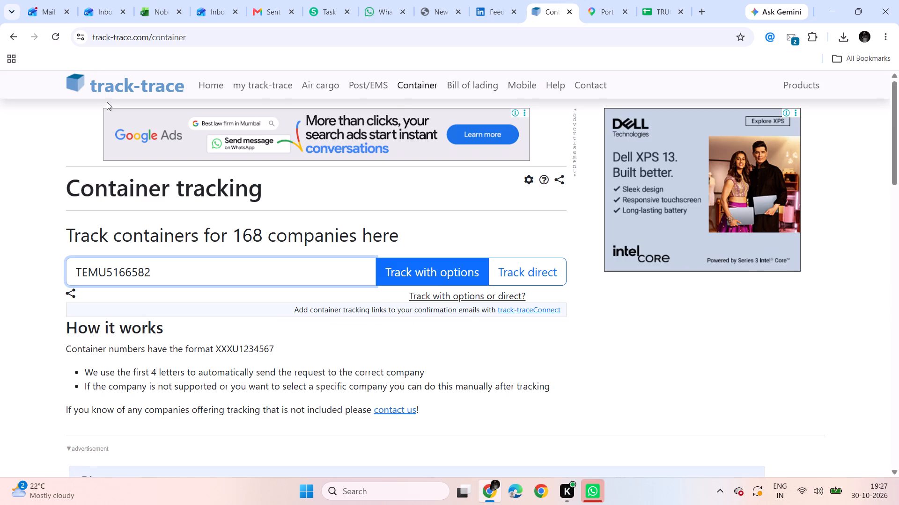
left_click(17, 36)
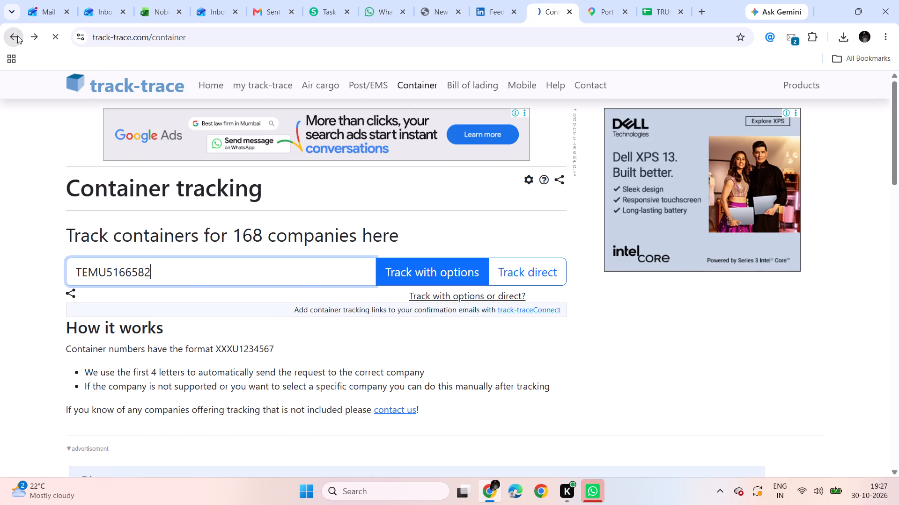
Look through the Maersk tracking results, and change the web search to "track container for free".
scroll(516, 305, "down", 8)
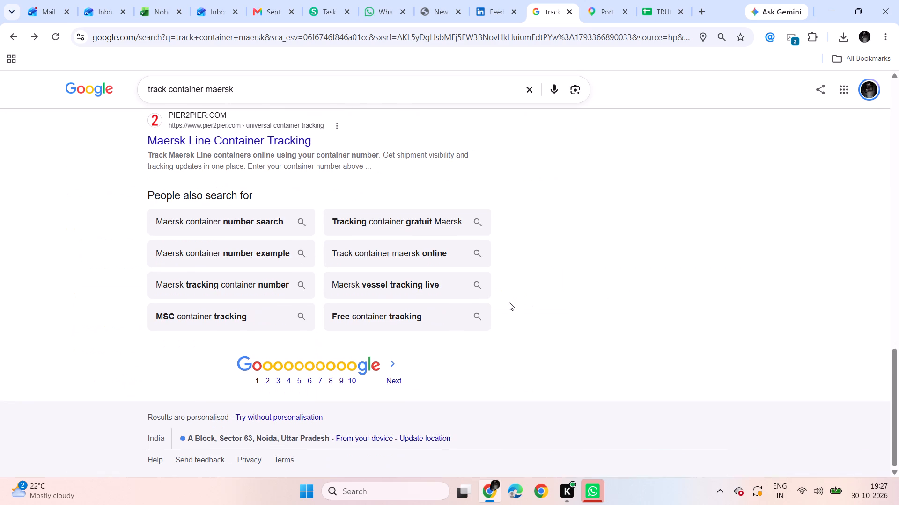
scroll(504, 302, "down", 3)
scroll(494, 302, "up", 3)
left_click_drag(251, 92, 213, 87)
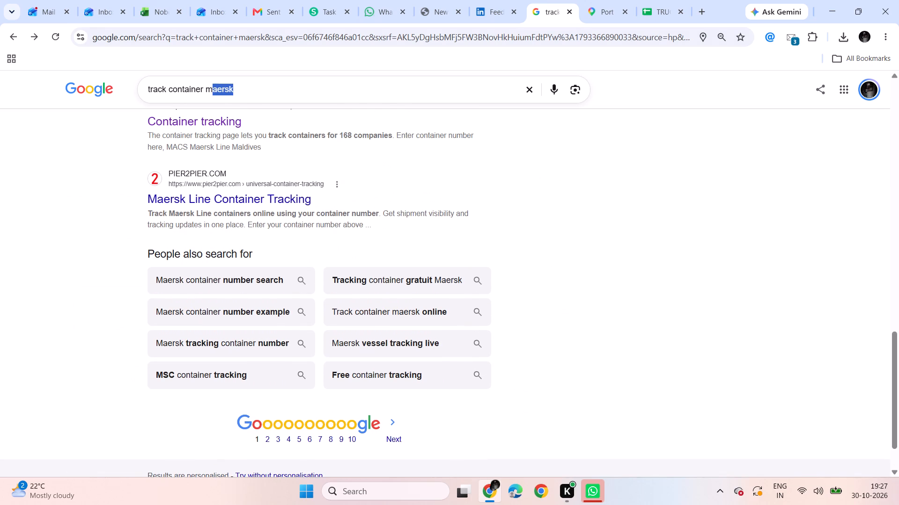
left_click_drag(213, 87, 206, 87)
key("BackSpace")
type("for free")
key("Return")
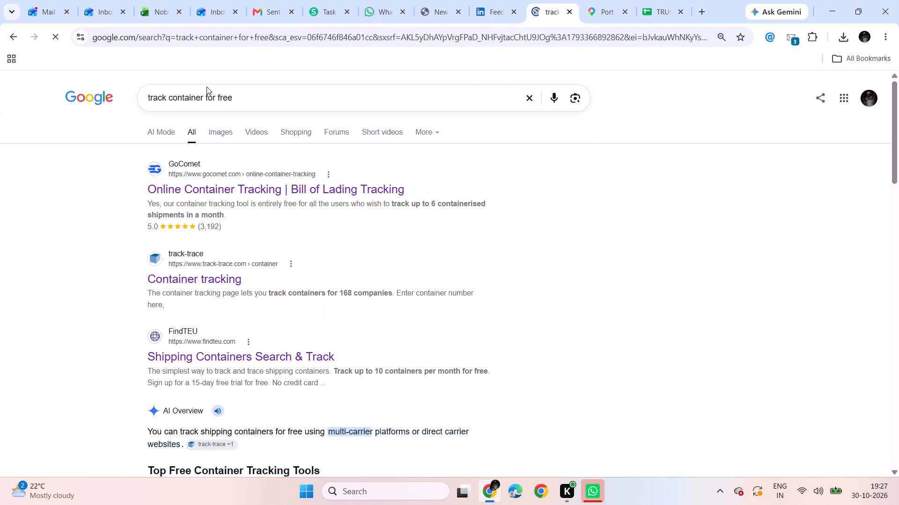
Open the FindTEU shipping container tracking site from the search results and start a container number entry.
scroll(218, 329, "down", 4)
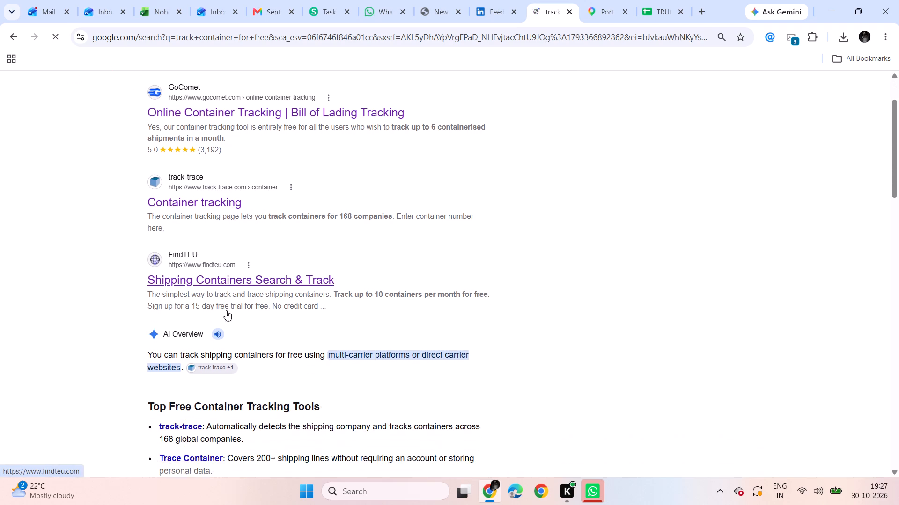
left_click(232, 284)
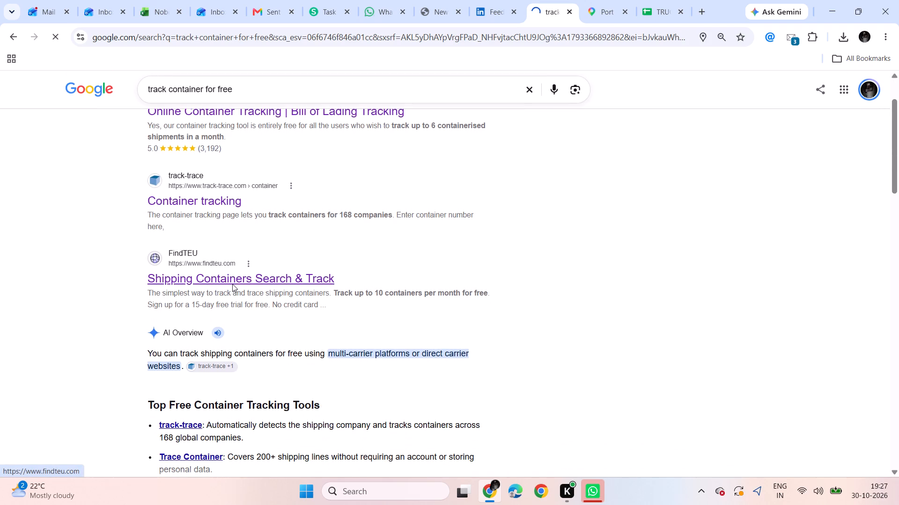
left_click(274, 327)
left_click(275, 316)
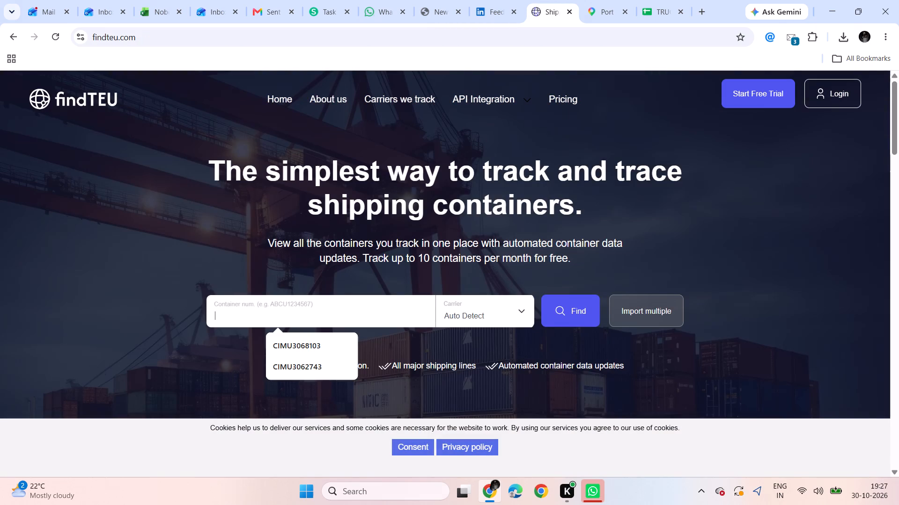
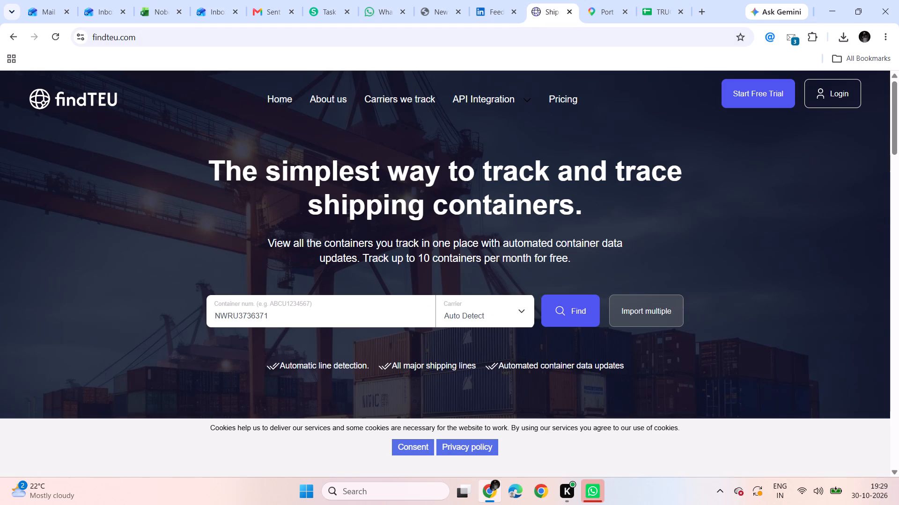
Track container NWRU3736371 on findTEU with the carrier left on Auto Detect.
left_click(579, 310)
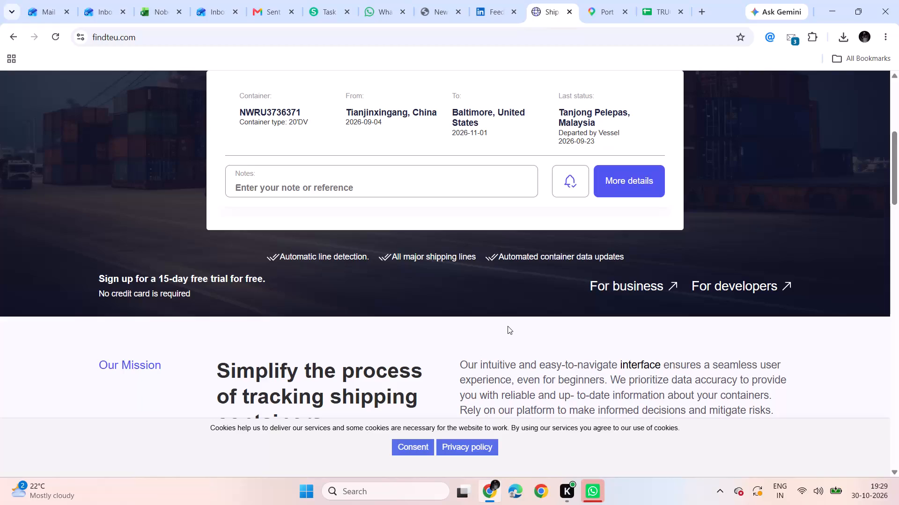
Open the detailed tracking results for container NWRU3736371 and examine its movement history through to the destination port.
scroll(507, 366, "up", 2)
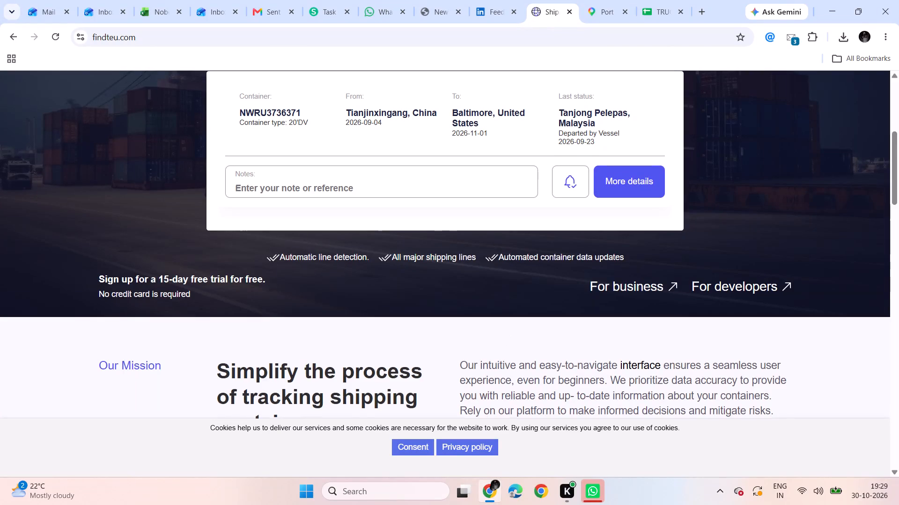
scroll(507, 366, "up", 4)
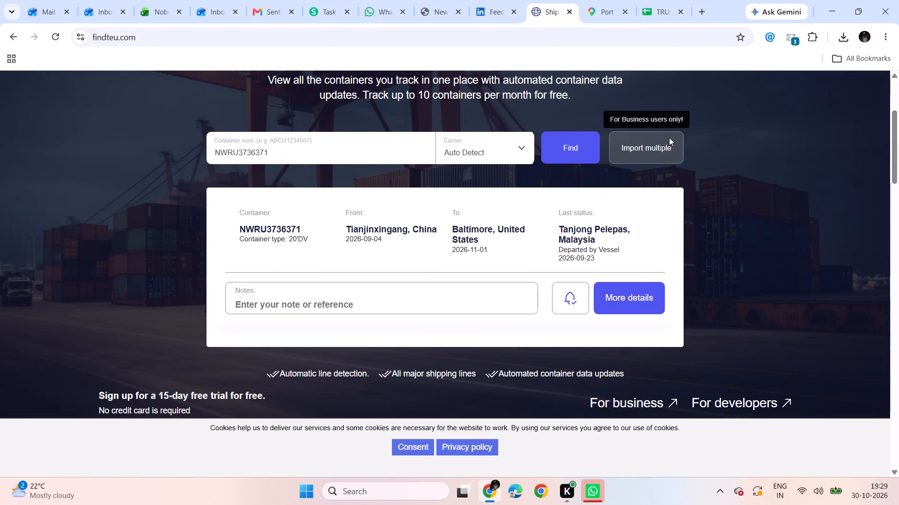
left_click(614, 299)
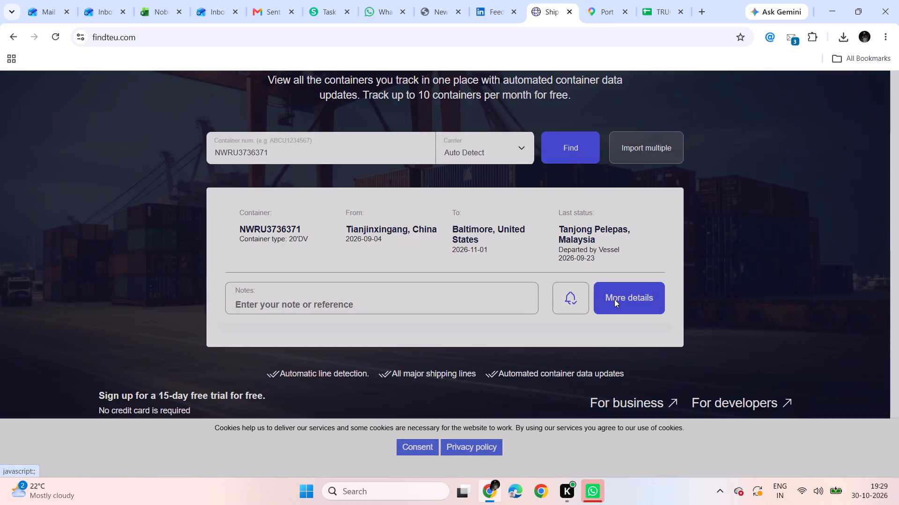
scroll(482, 310, "down", 6)
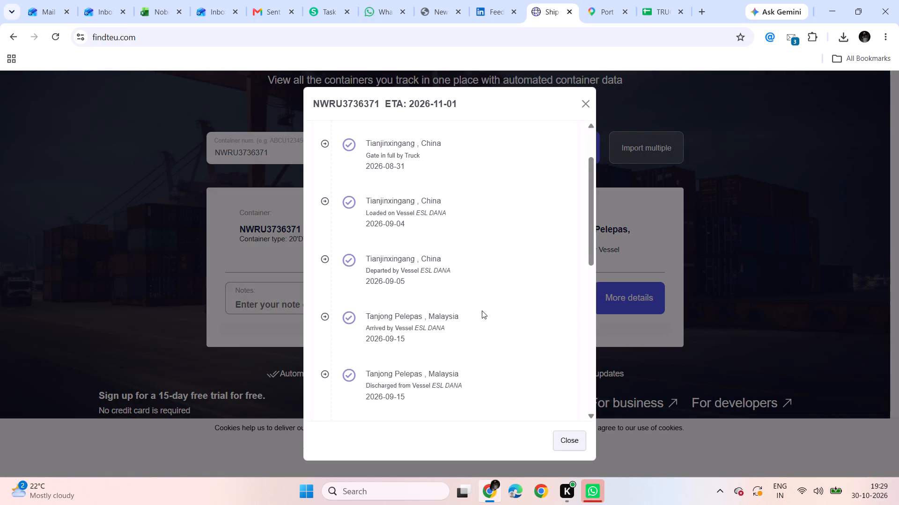
scroll(482, 310, "down", 9)
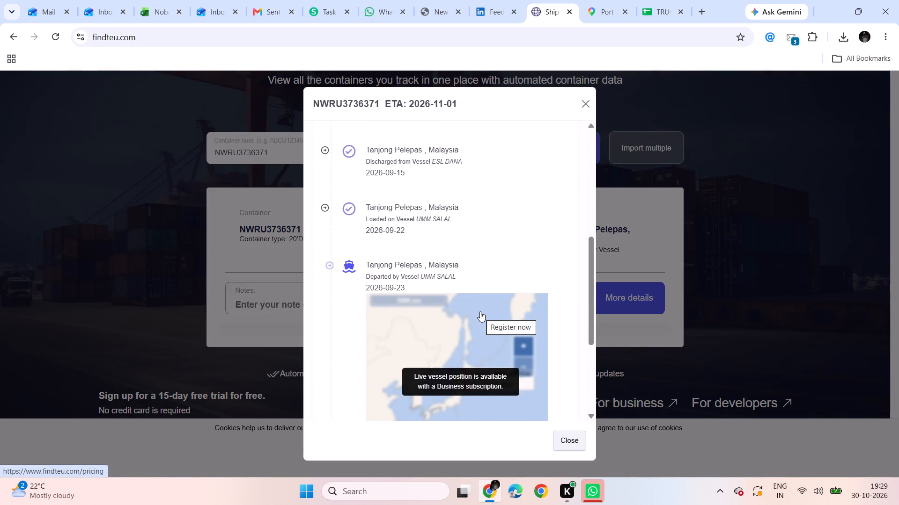
scroll(480, 311, "down", 11)
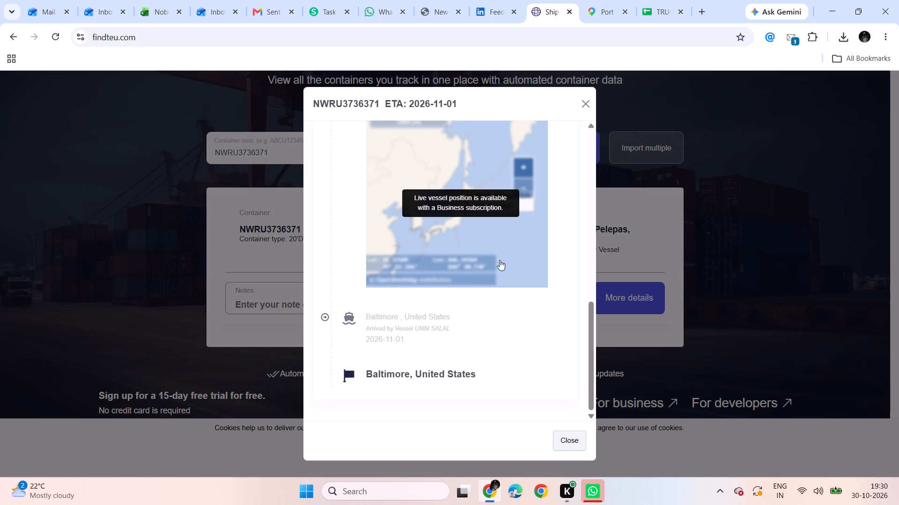
scroll(469, 216, "up", 5)
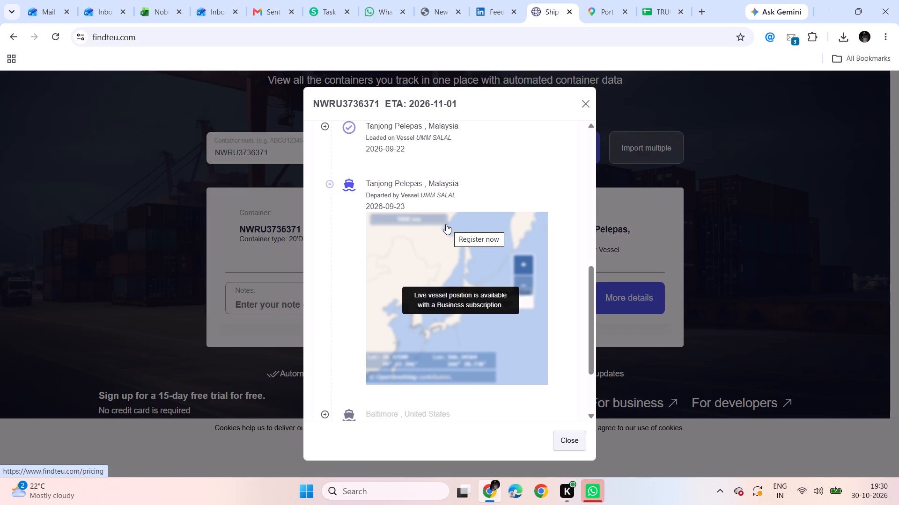
Review the earlier movement events for container NWRU3736371 and close its detailed tracking results.
scroll(446, 224, "up", 4)
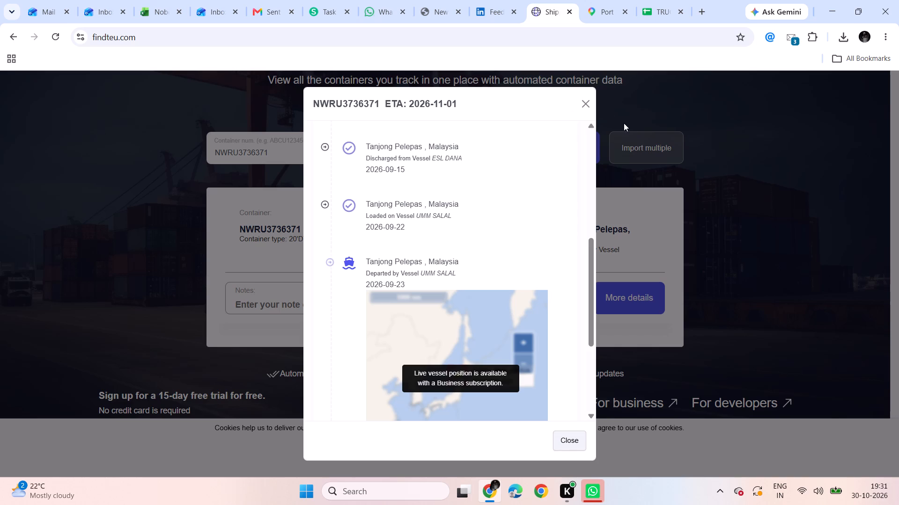
left_click(588, 102)
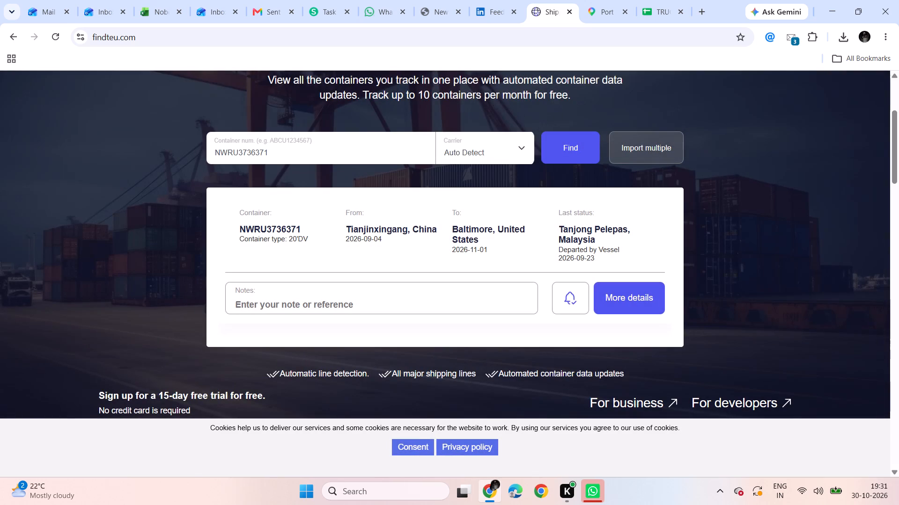
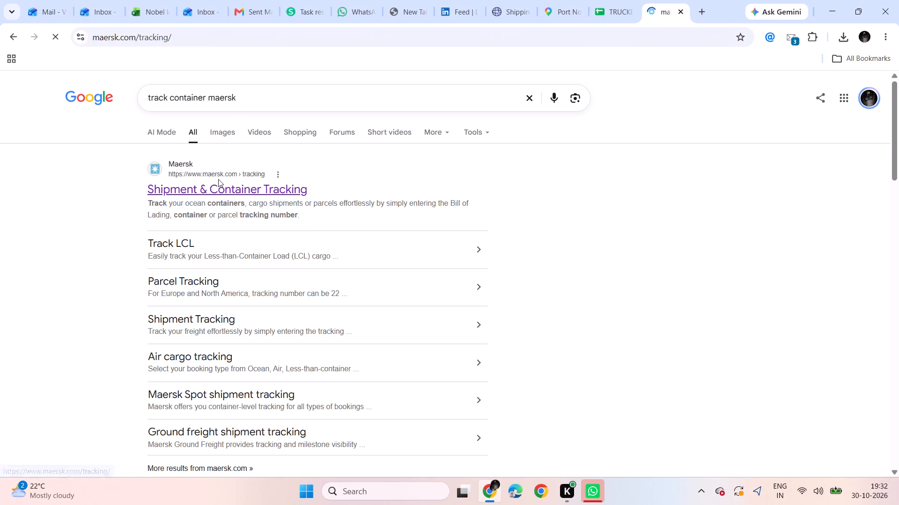
Track ocean cargo container CIMU3068103 on Maersk's Shipment & Container Tracking page.
left_click(224, 237)
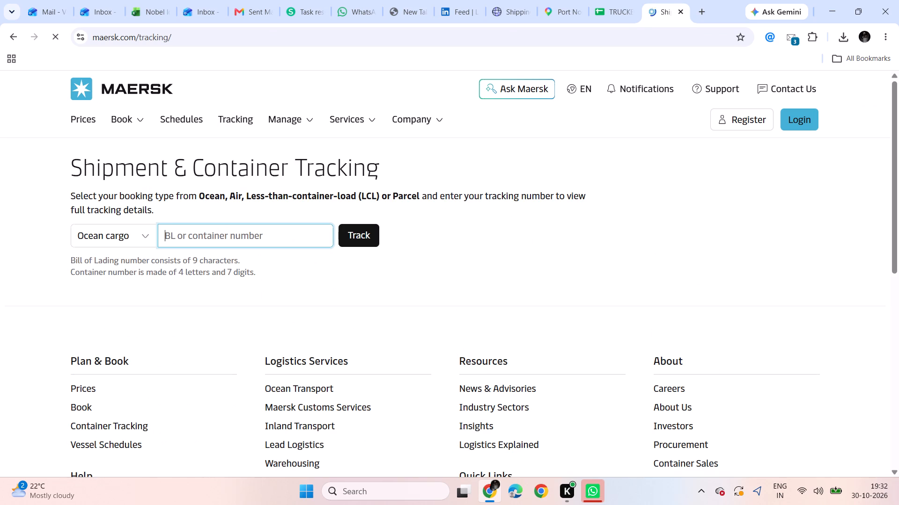
key("ctrl+v")
left_click(380, 231)
left_click(363, 232)
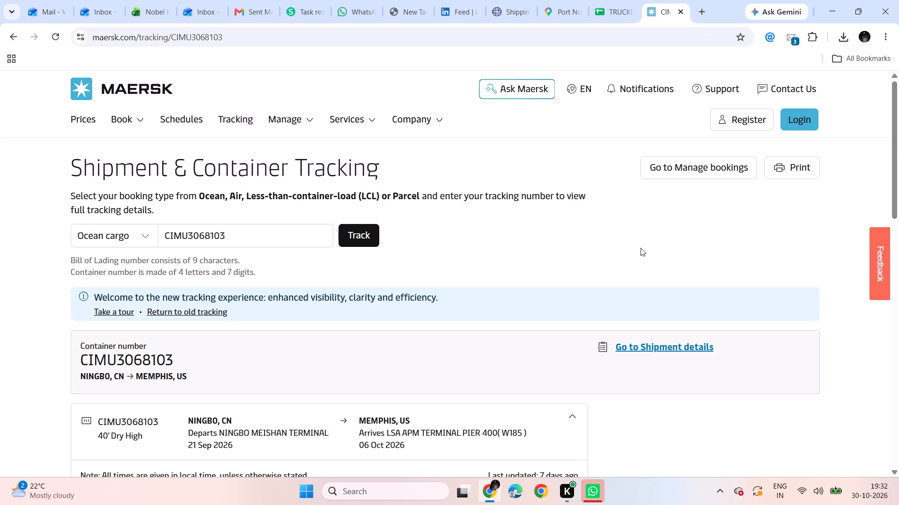
Expand the completed events from origin for container CIMU3068103 and examine its movement history through to the latest event.
scroll(624, 264, "down", 7)
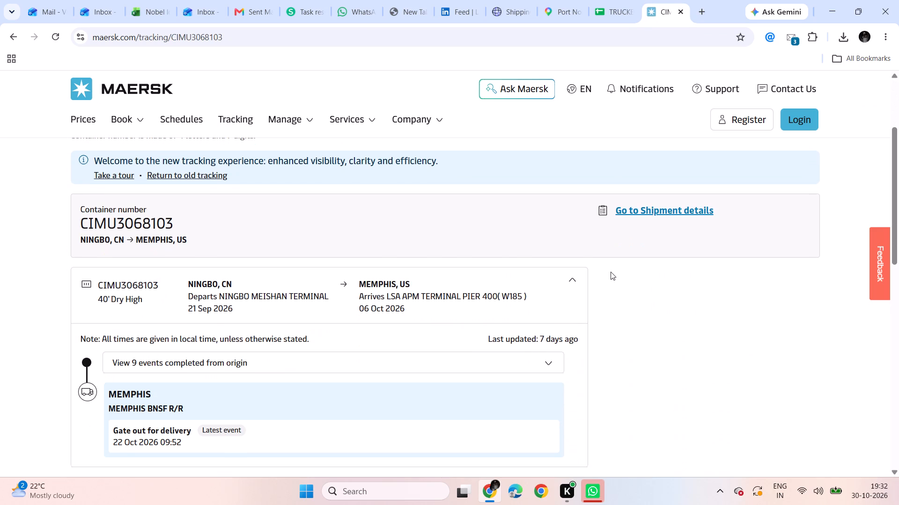
scroll(611, 272, "down", 6)
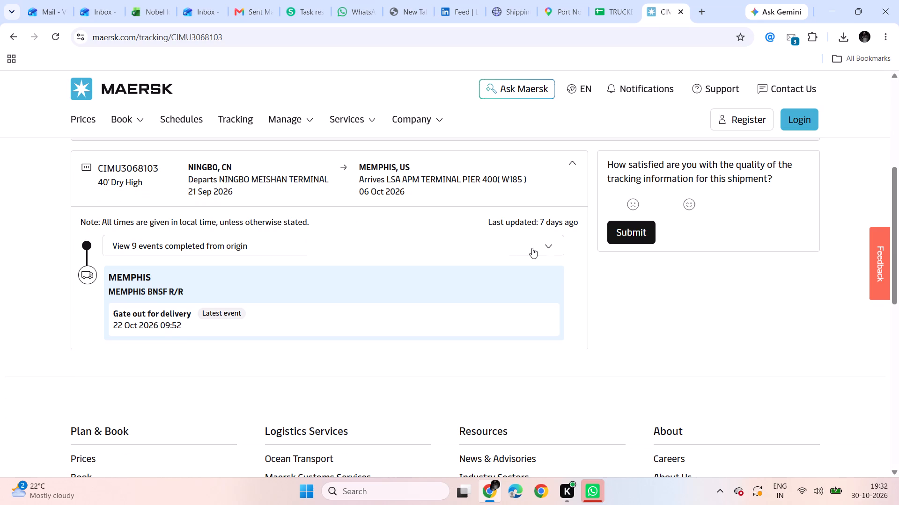
left_click(551, 251)
scroll(551, 251, "down", 15)
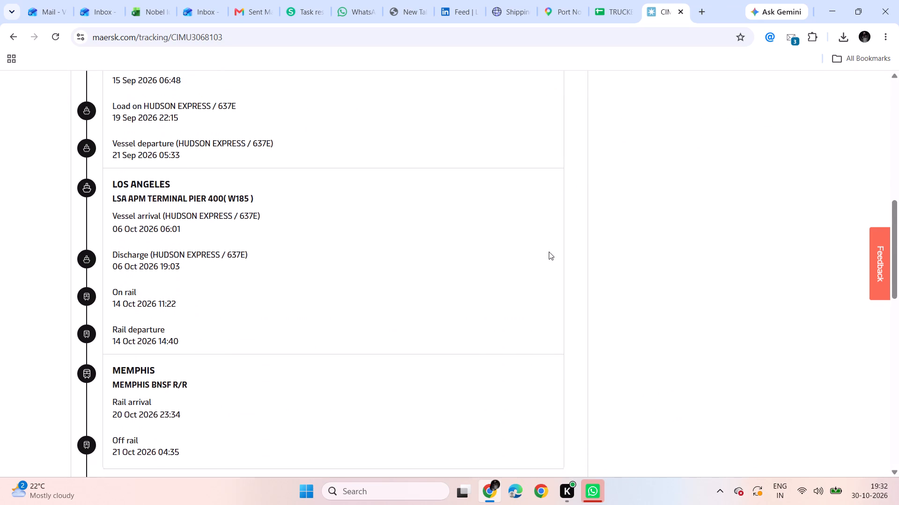
scroll(549, 252, "down", 3)
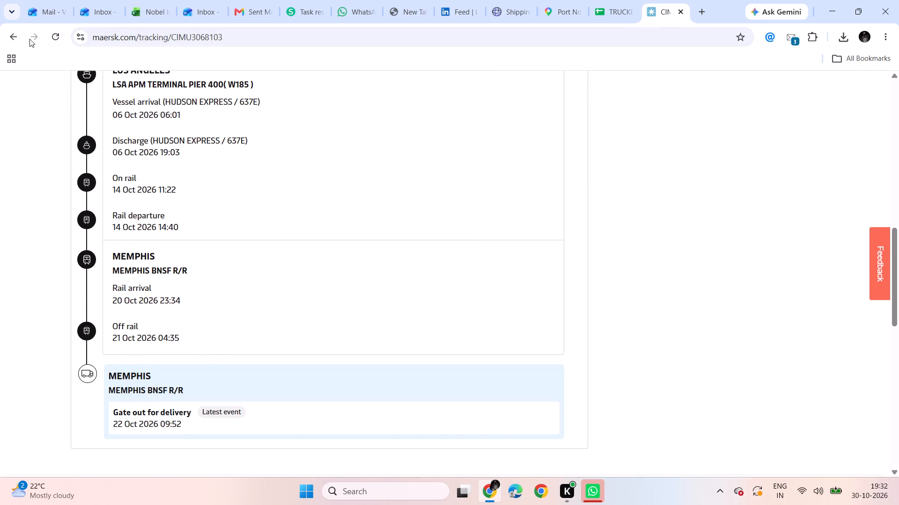
Return to the Google results for "track container maersk" and look through them for another tracking site.
left_click(14, 37)
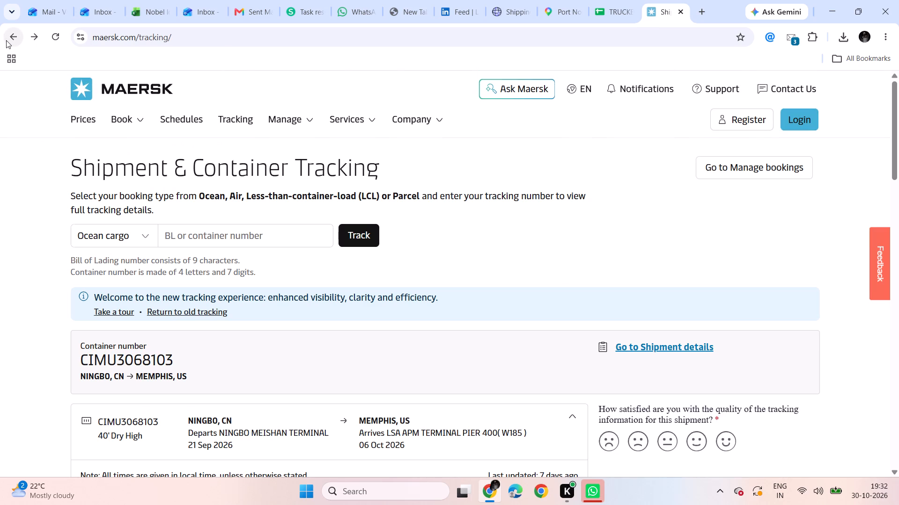
left_click(7, 39)
scroll(253, 242, "down", 14)
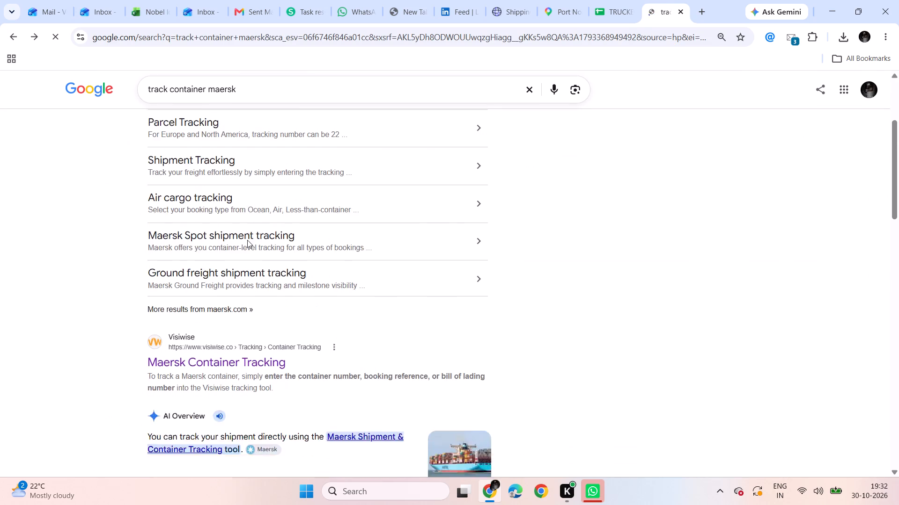
scroll(245, 242, "down", 20)
scroll(245, 242, "down", 3)
left_click(239, 245)
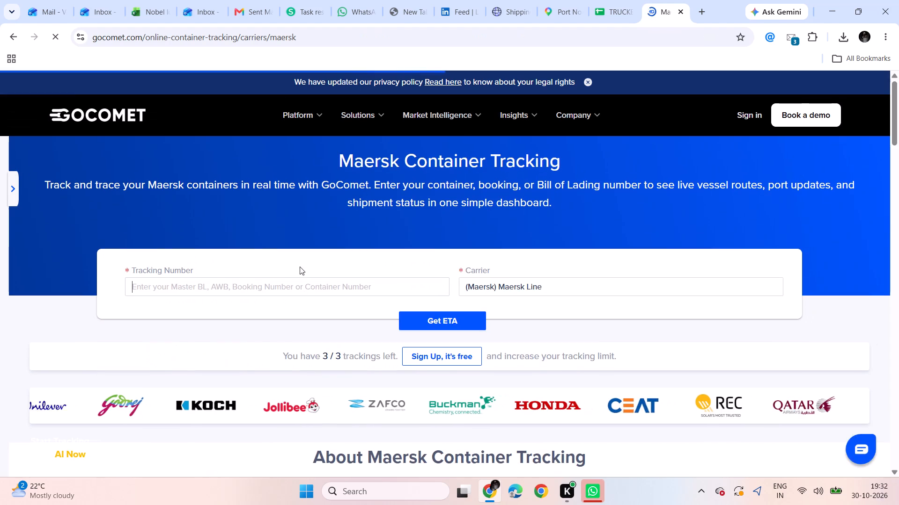
left_click(291, 284)
key("ctrl+v")
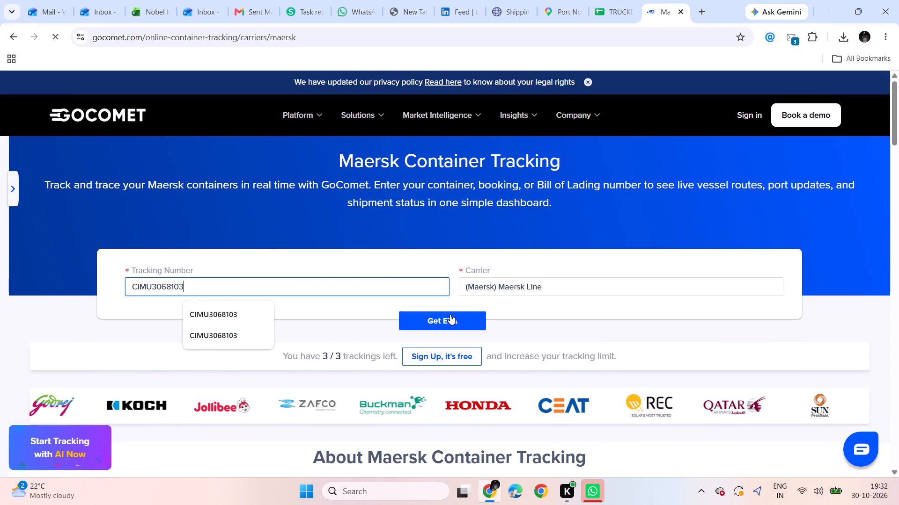
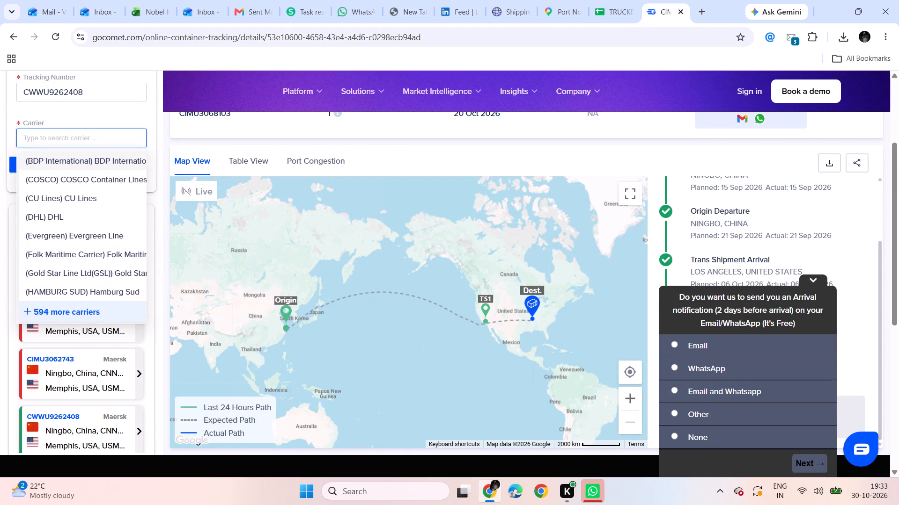
Track container CWWU9262408 with Maersk Line as the carrier and examine its movement milestones.
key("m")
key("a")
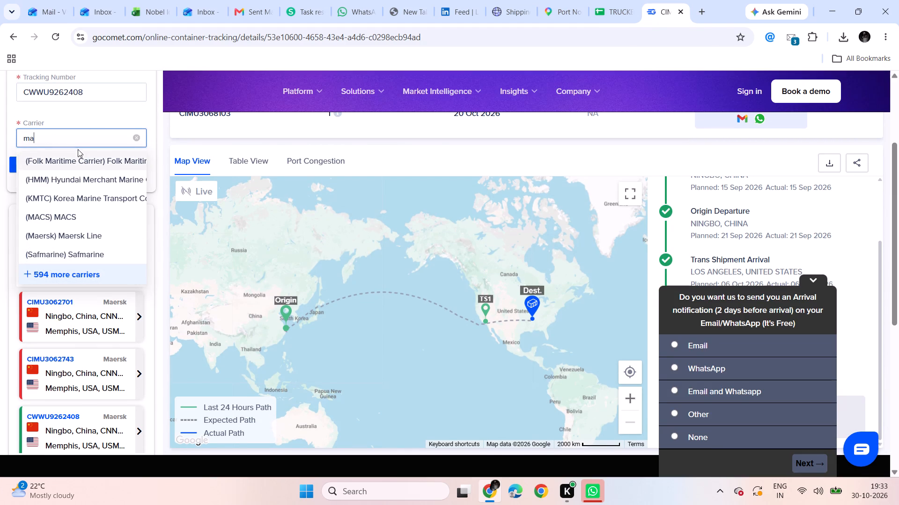
left_click(63, 230)
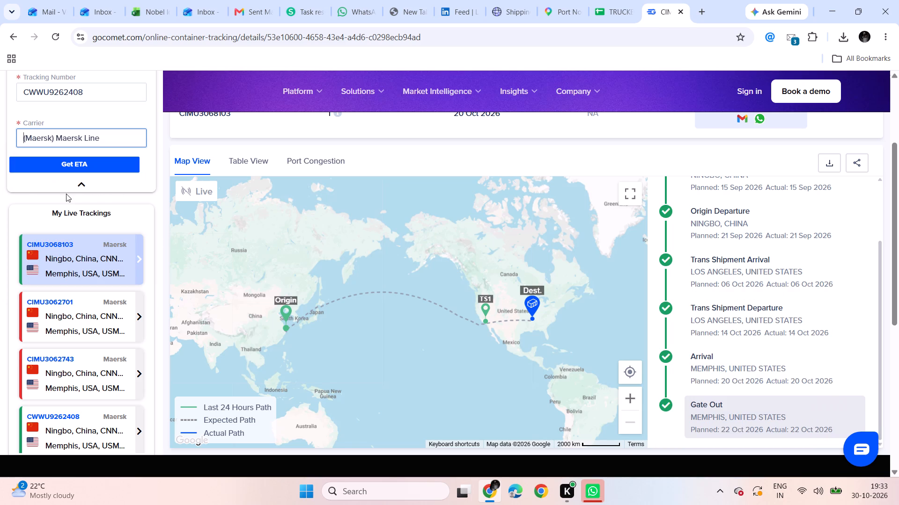
left_click(66, 165)
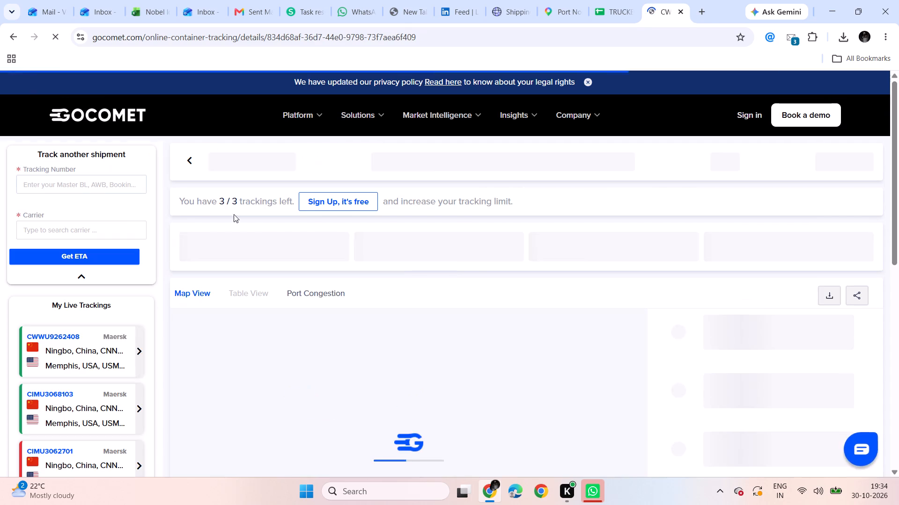
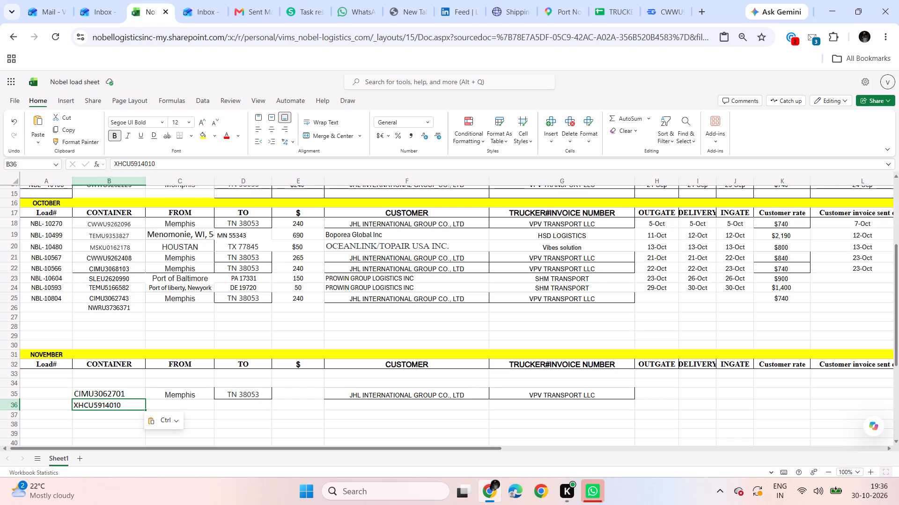
Open the row and column insertion options for the CONTAINER header cell in the November section of the load sheet.
left_click(81, 364)
right_click(81, 364)
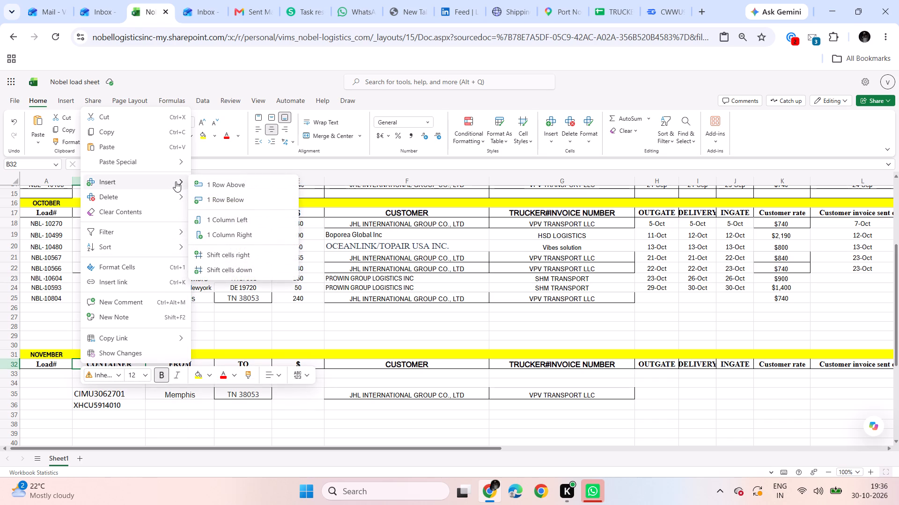
Insert a column before CONTAINER in the load sheet and head it ETA in the November section.
left_click(234, 222)
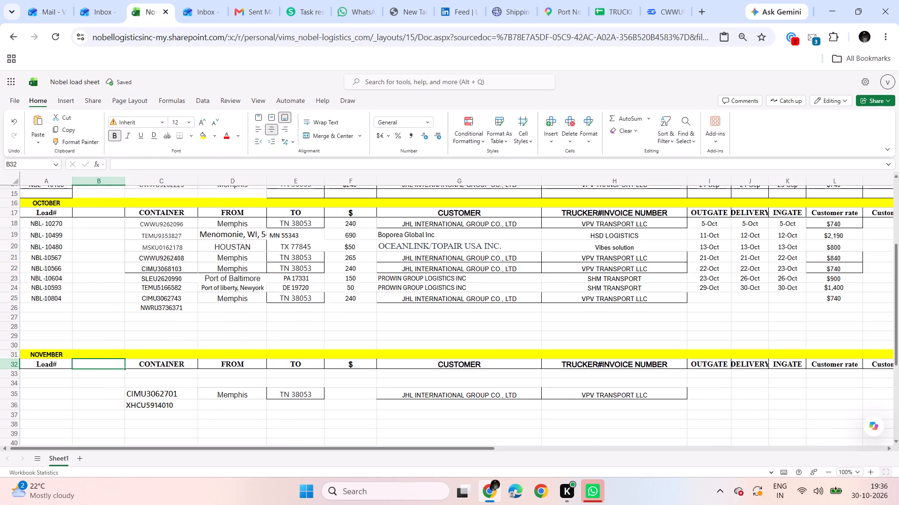
left_click(104, 366)
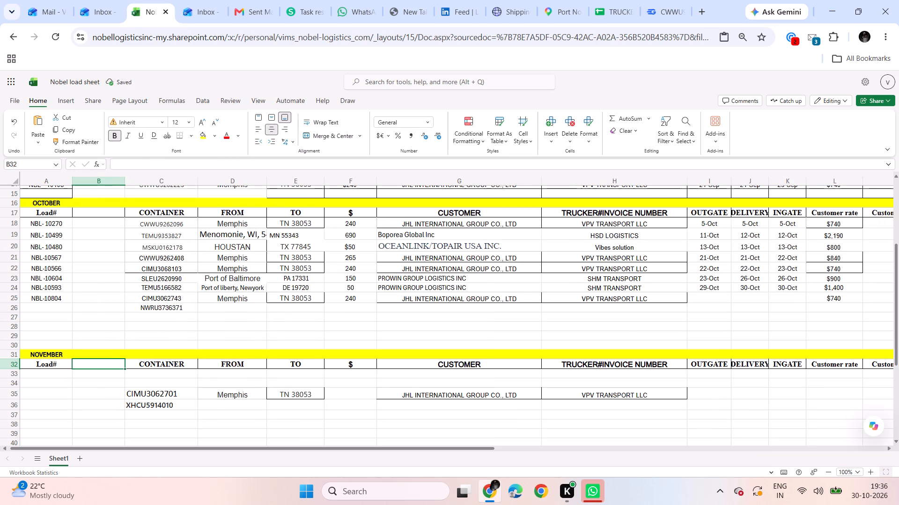
double_click(104, 366)
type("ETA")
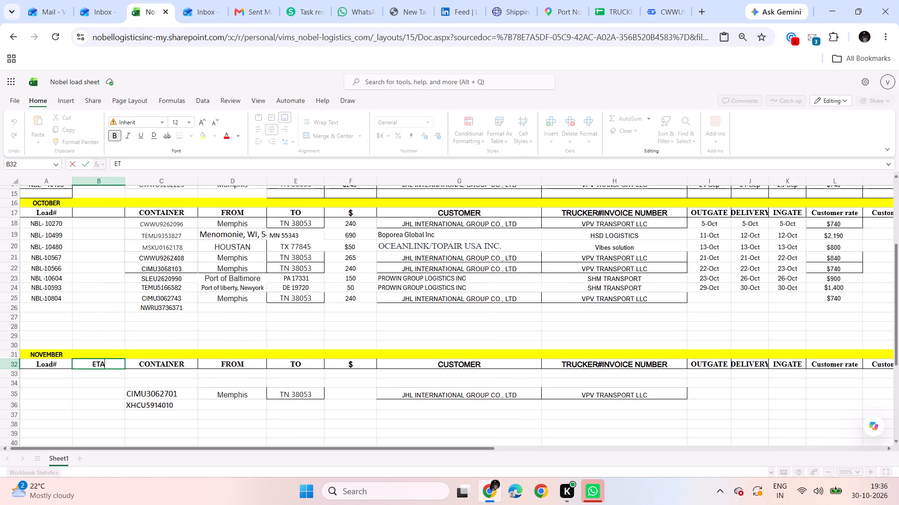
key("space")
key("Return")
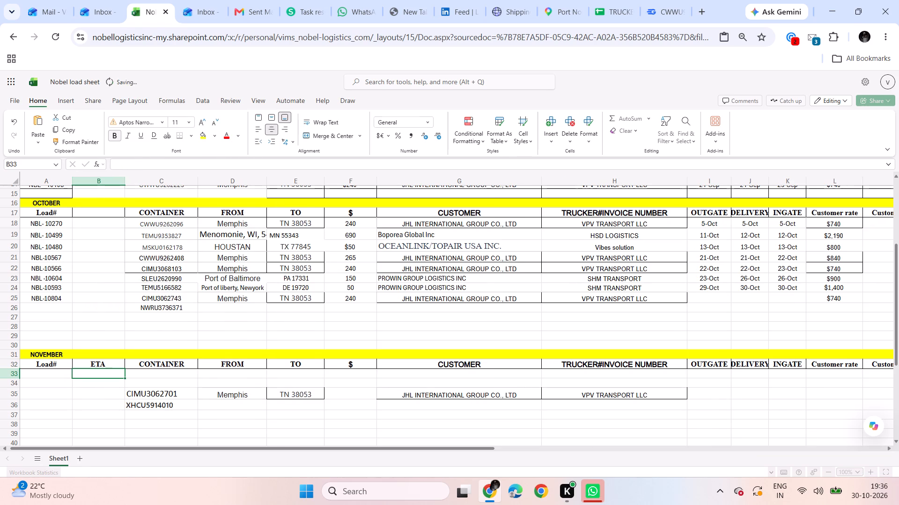
Select the empty ETA cell for container XHCU5914010 in the November section.
left_click(87, 393)
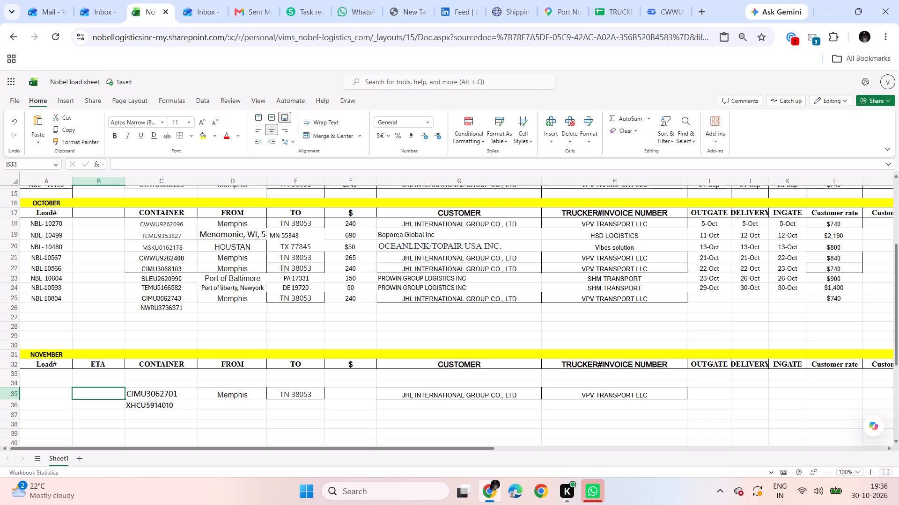
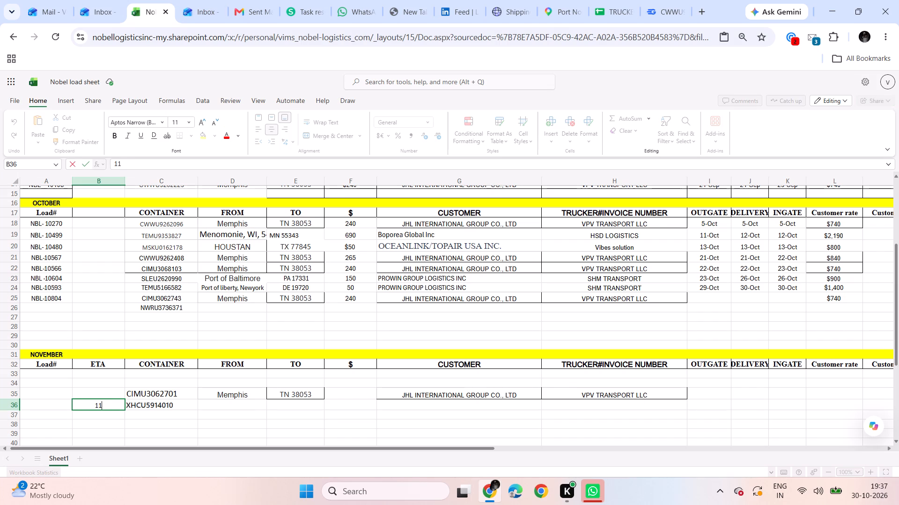
Enter 12-Nov as the ETA for container XHCU5914010 in the November section of the load sheet.
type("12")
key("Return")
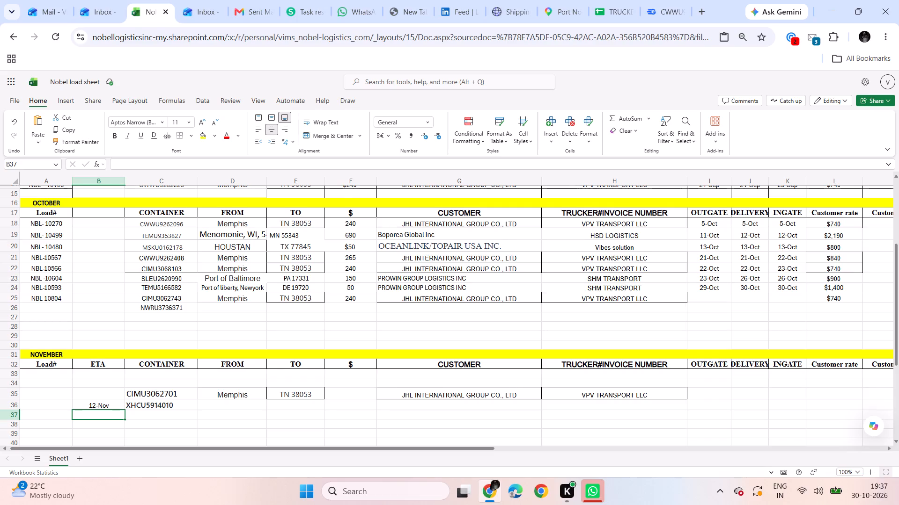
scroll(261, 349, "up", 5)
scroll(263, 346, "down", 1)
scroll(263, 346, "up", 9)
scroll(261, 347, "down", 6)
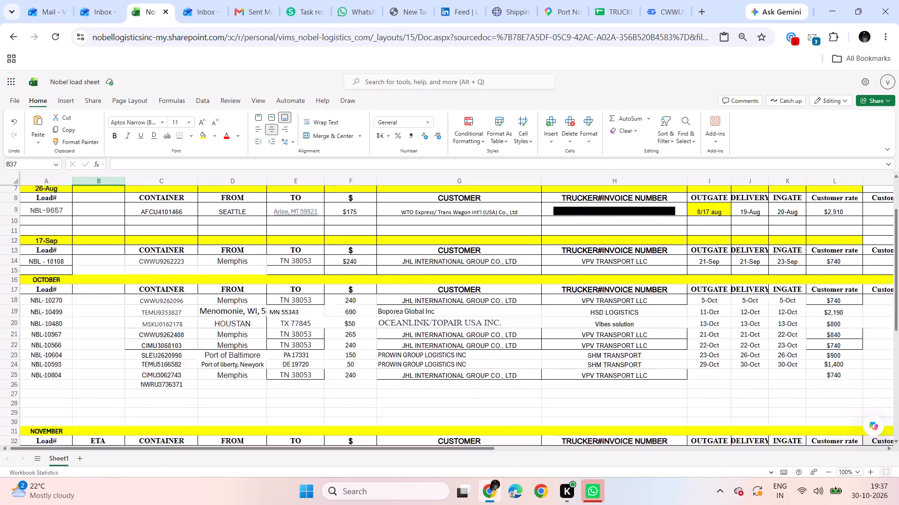
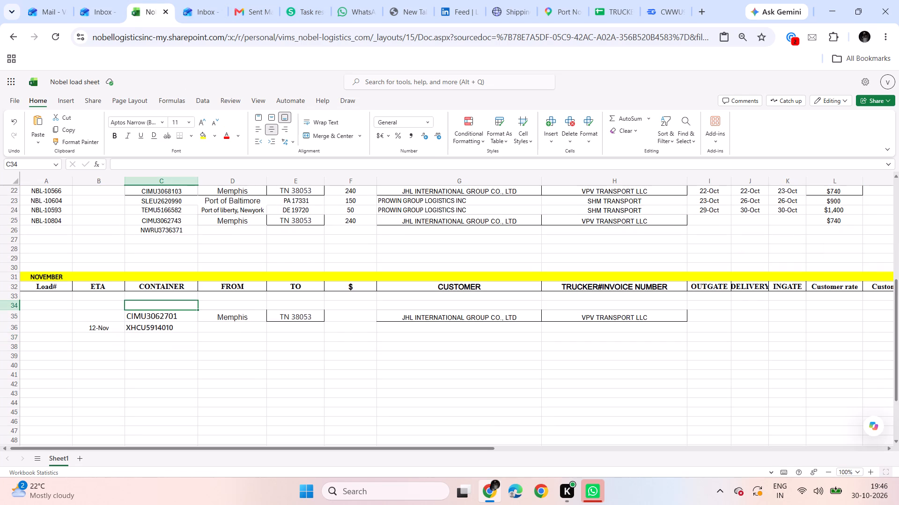
Add container MEDU4603582 in row 34 of the November section and enter 11/05 as its ETA.
key("ctrl+v")
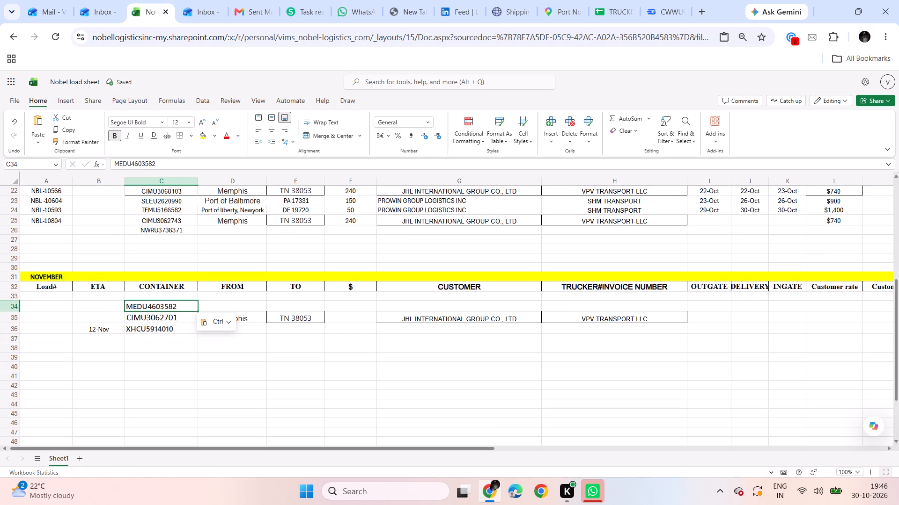
left_click(105, 308)
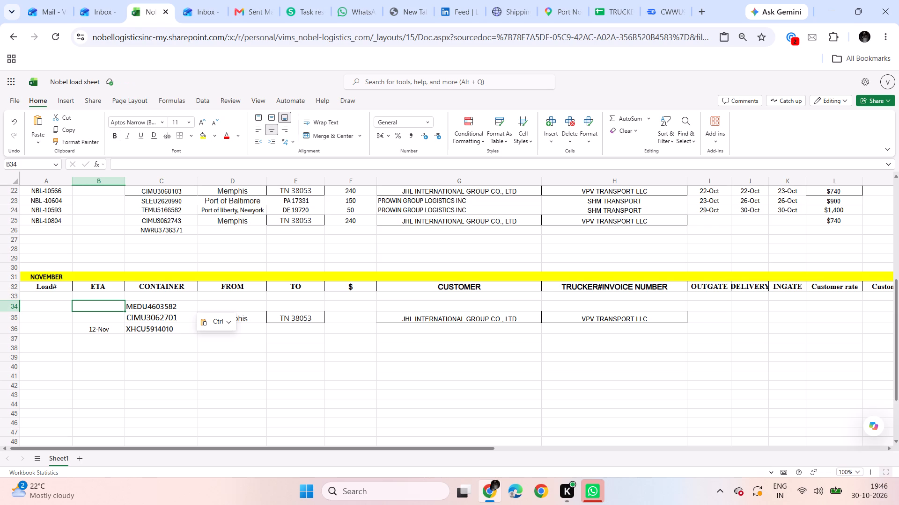
left_click(105, 308)
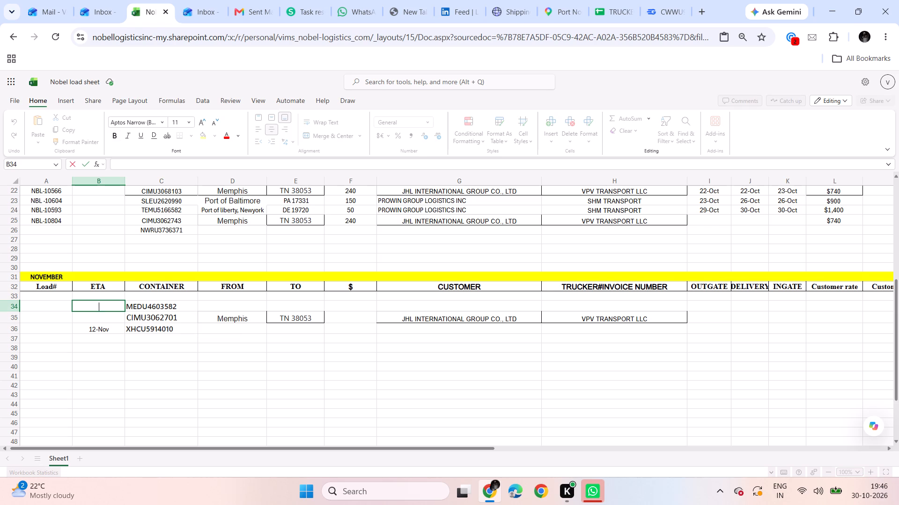